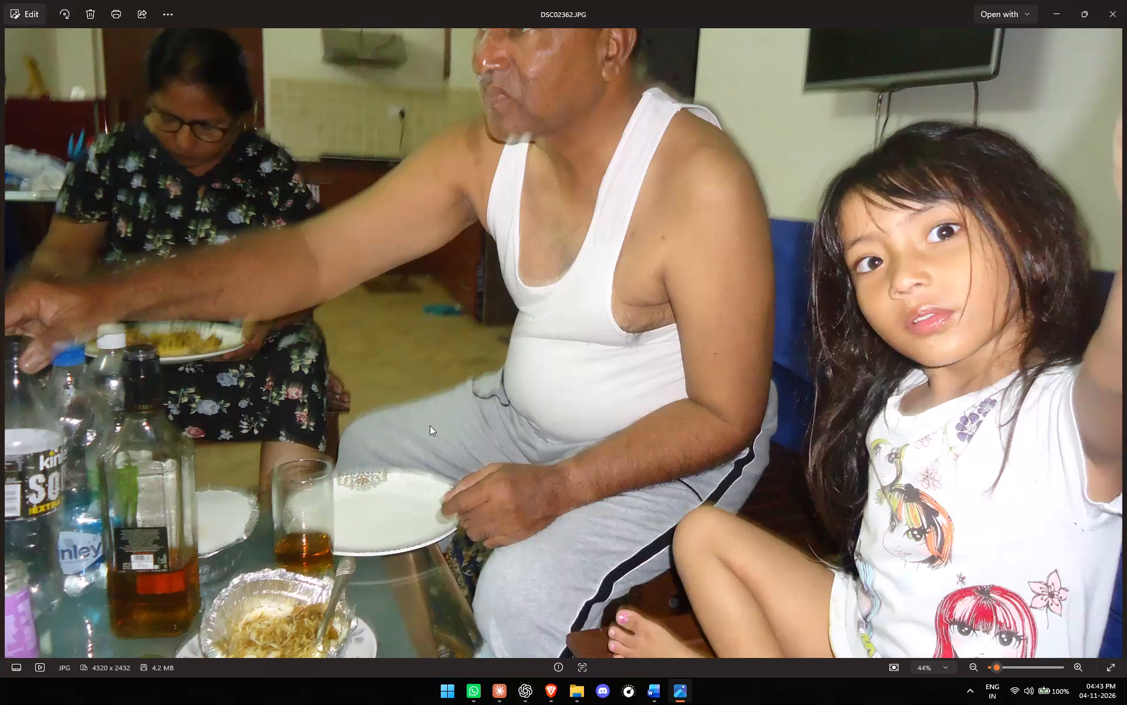
Browse back through the earlier camera photos from DSC02362.JPG, and close the photo viewer when done.
click(0, 376)
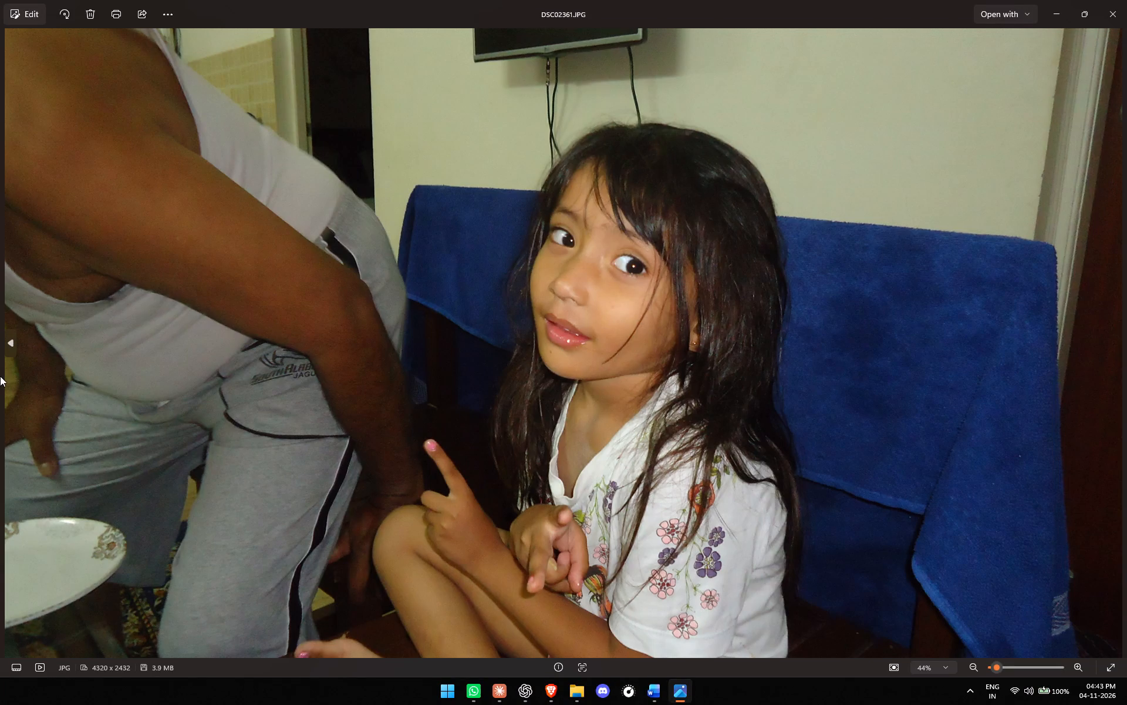
click(1126, 283)
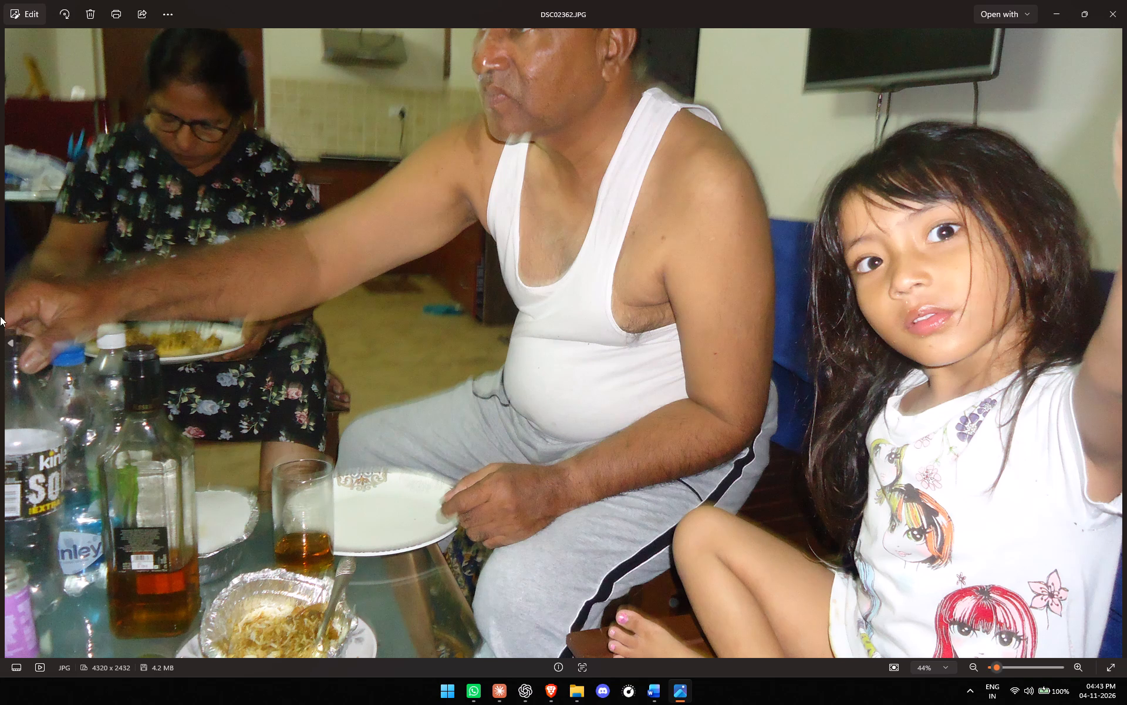
triple_click(0, 316)
double_click(0, 316)
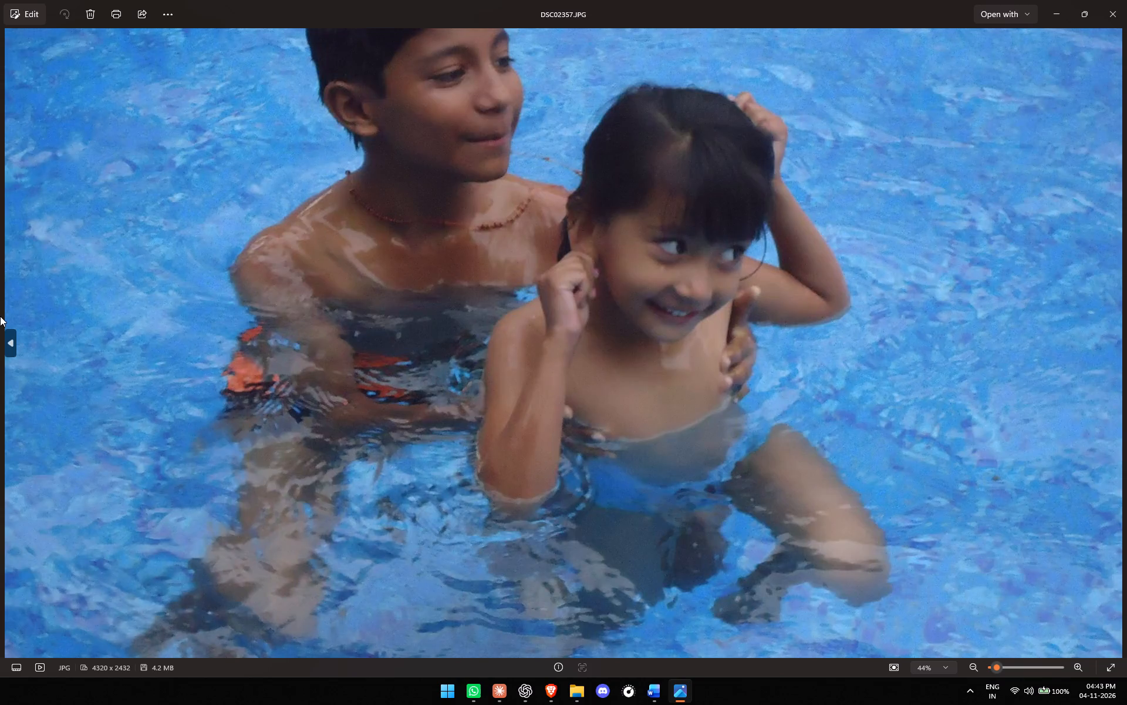
triple_click(0, 316)
click(0, 316)
triple_click(0, 316)
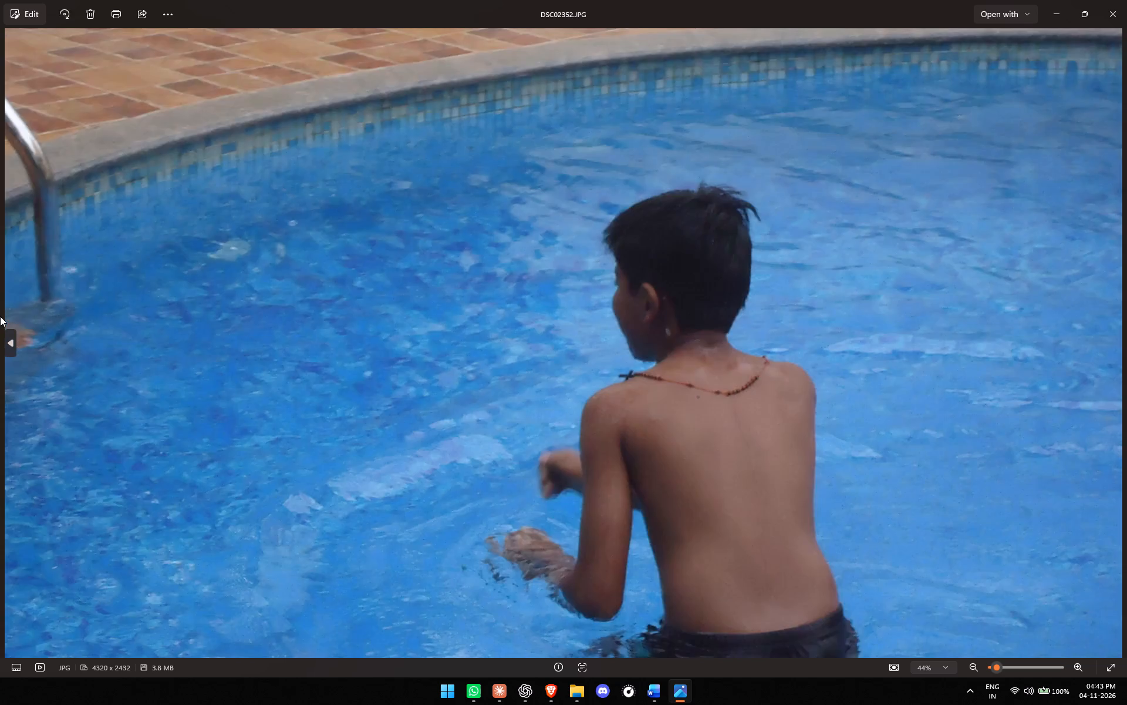
triple_click(0, 316)
triple_click(0, 316)
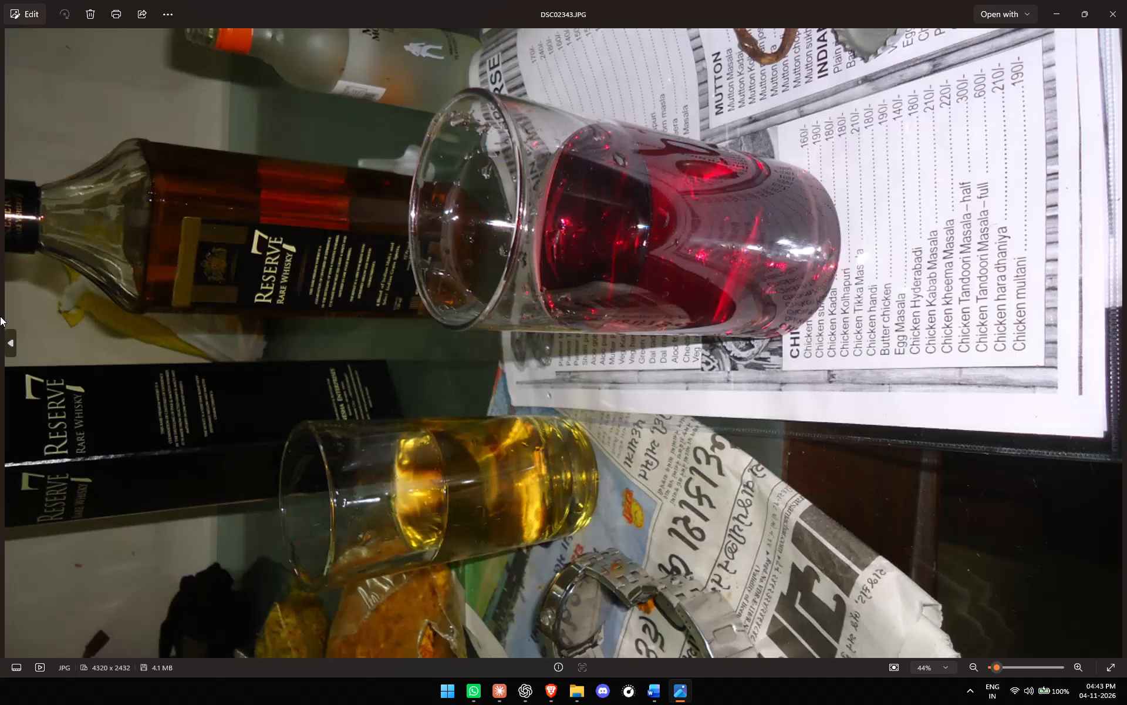
triple_click(0, 316)
click(1121, 0)
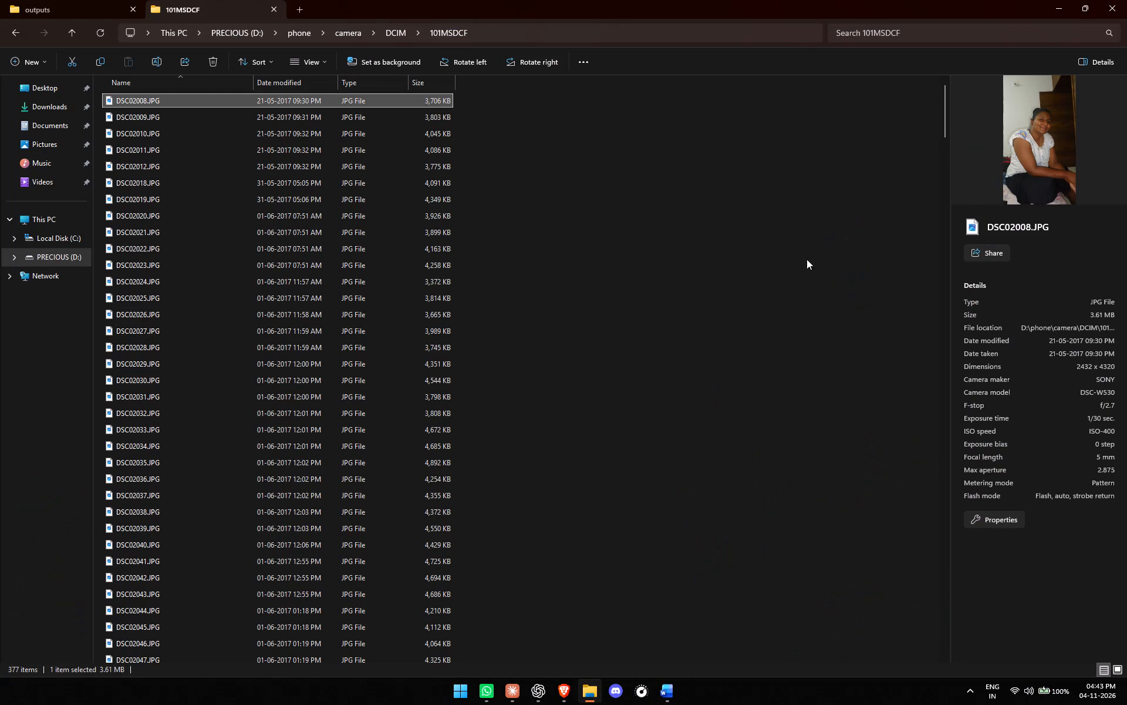
click(340, 28)
click(302, 36)
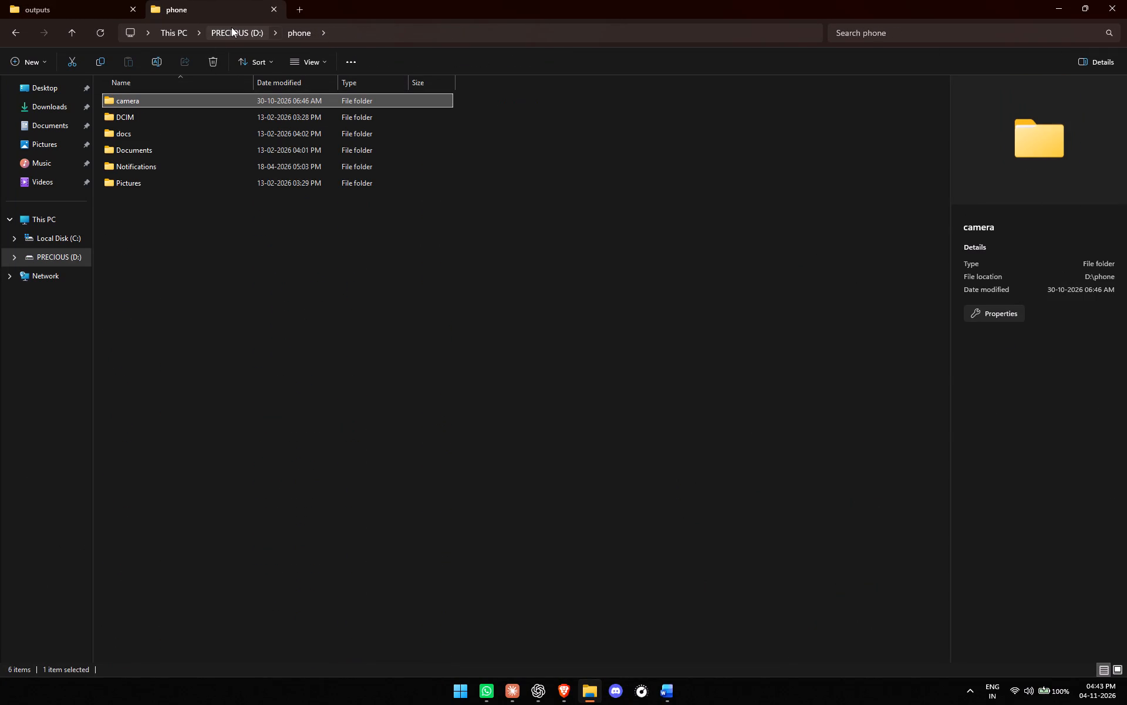
double_click(181, 103)
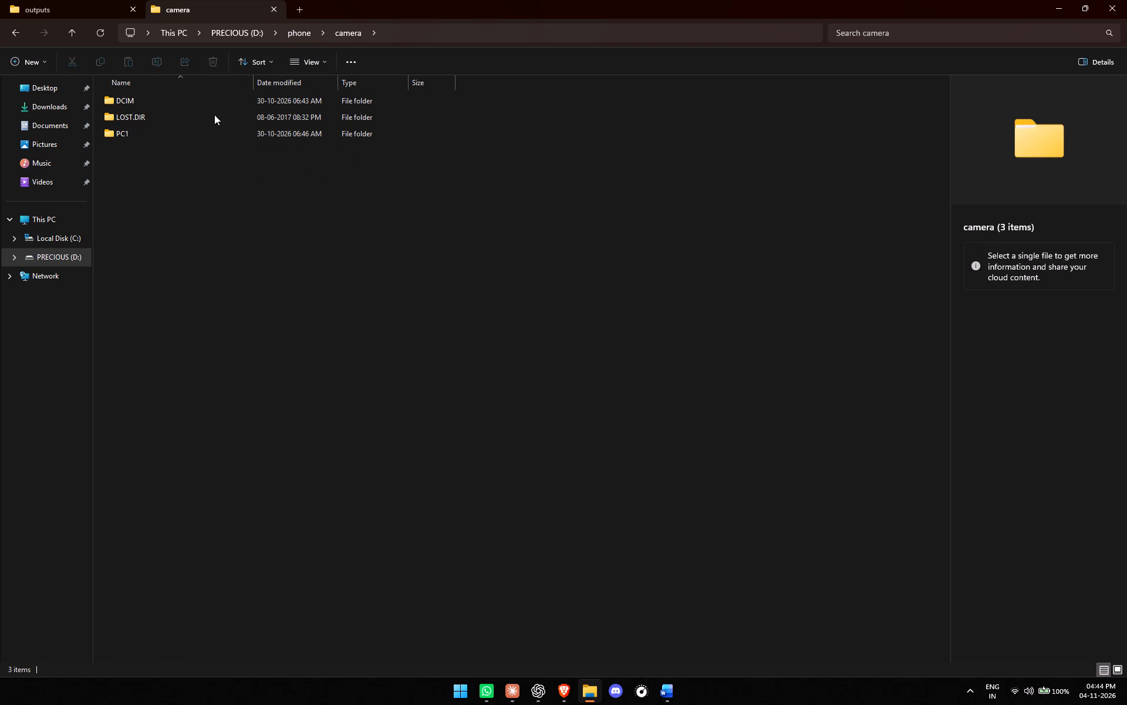
click(305, 36)
double_click(176, 115)
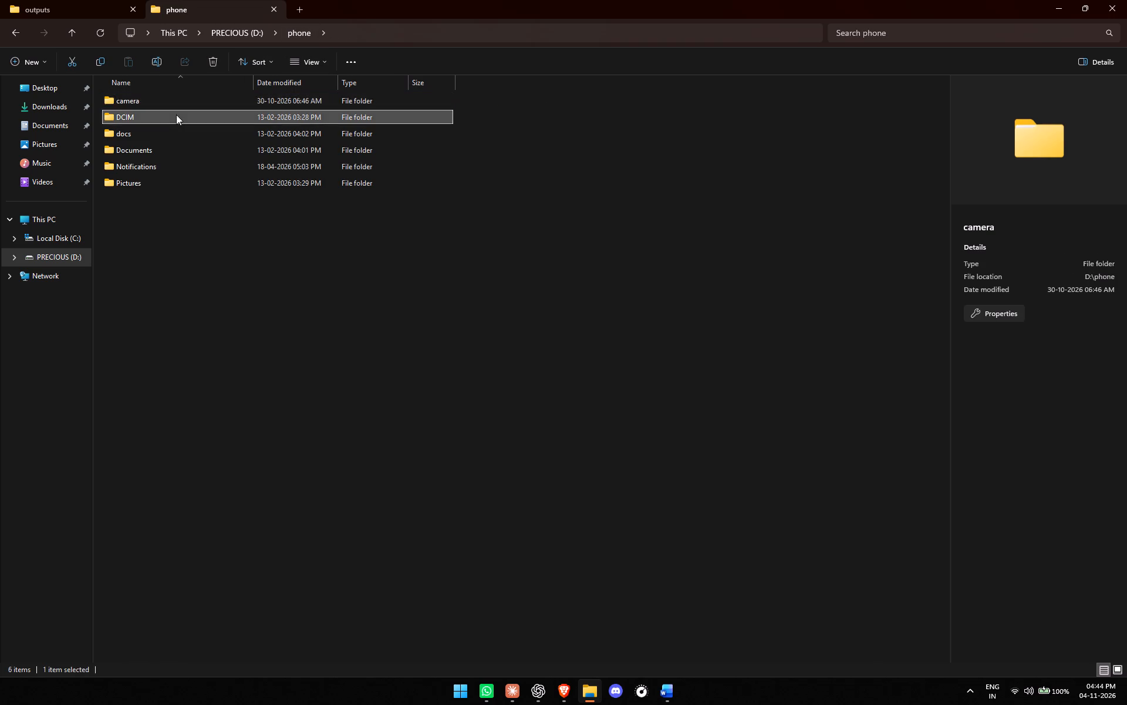
click(296, 33)
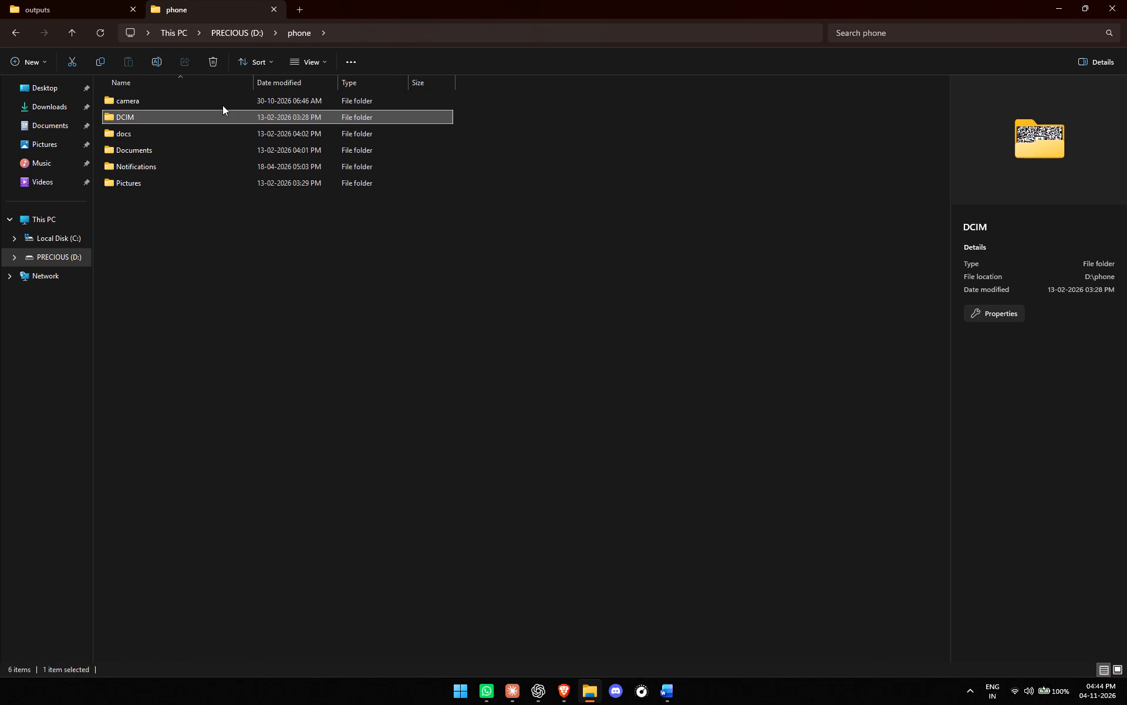
click(271, 14)
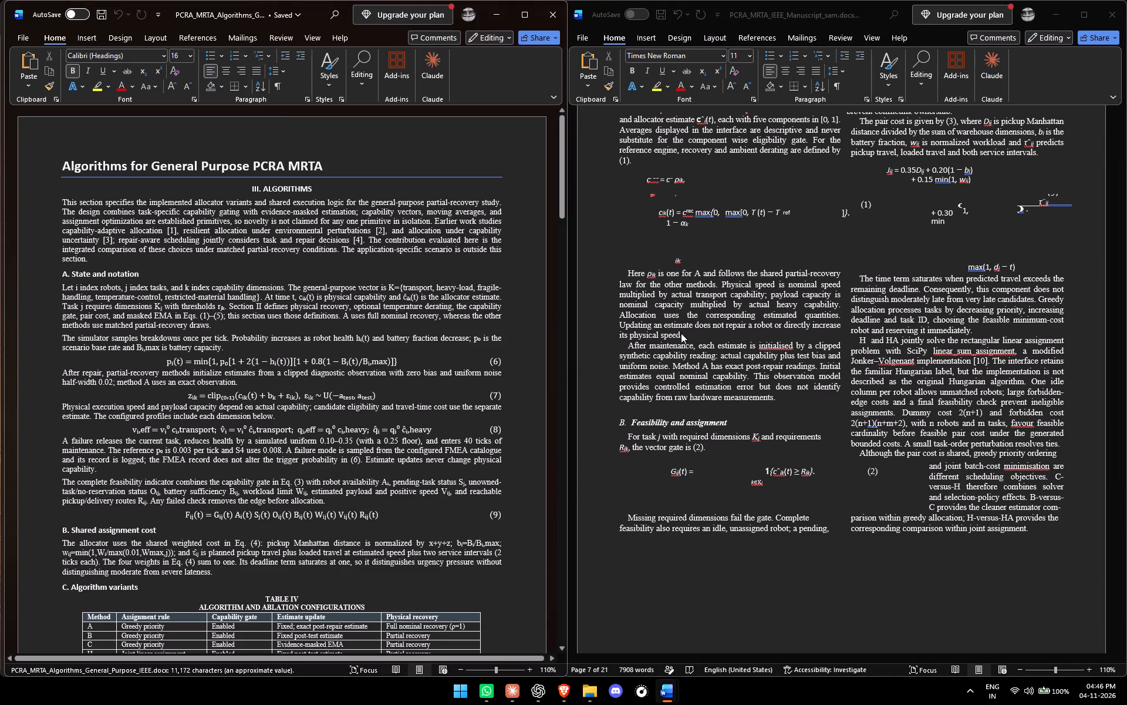
Skim the algorithm draft's opening pages: the equations, algorithm variants table, robot capability profiles and Algorithms 2 to 4.
scroll(325, 385, down, 7)
scroll(302, 381, up, 2)
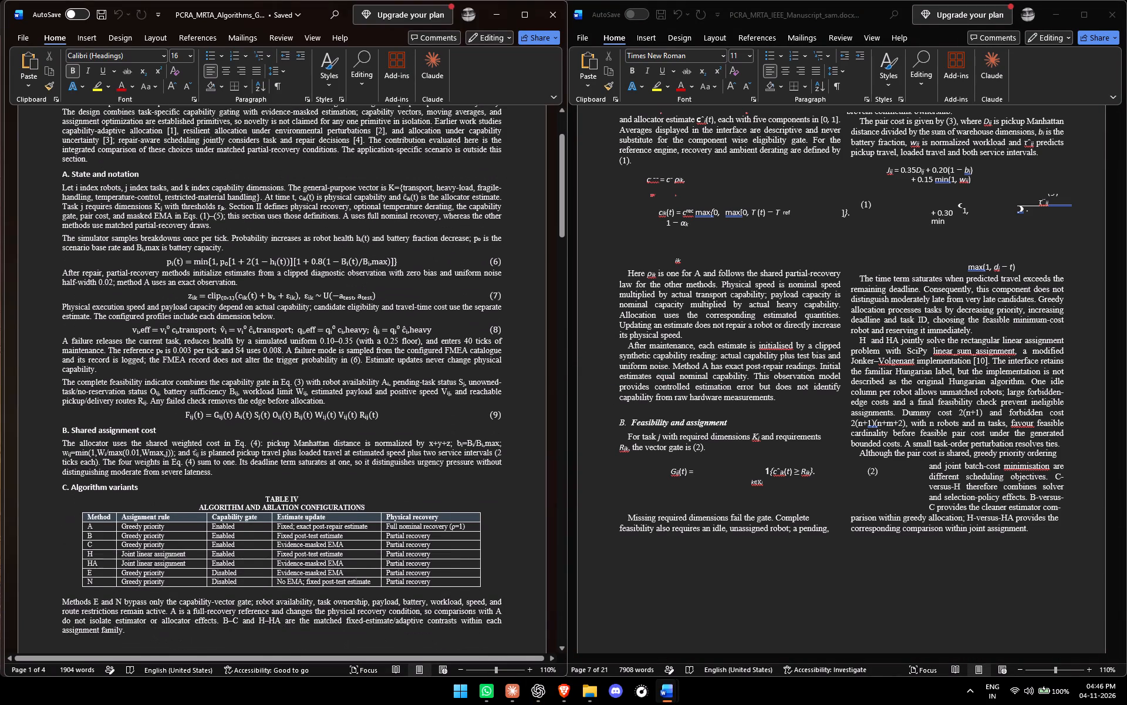
scroll(301, 377, up, 2)
scroll(301, 377, down, 15)
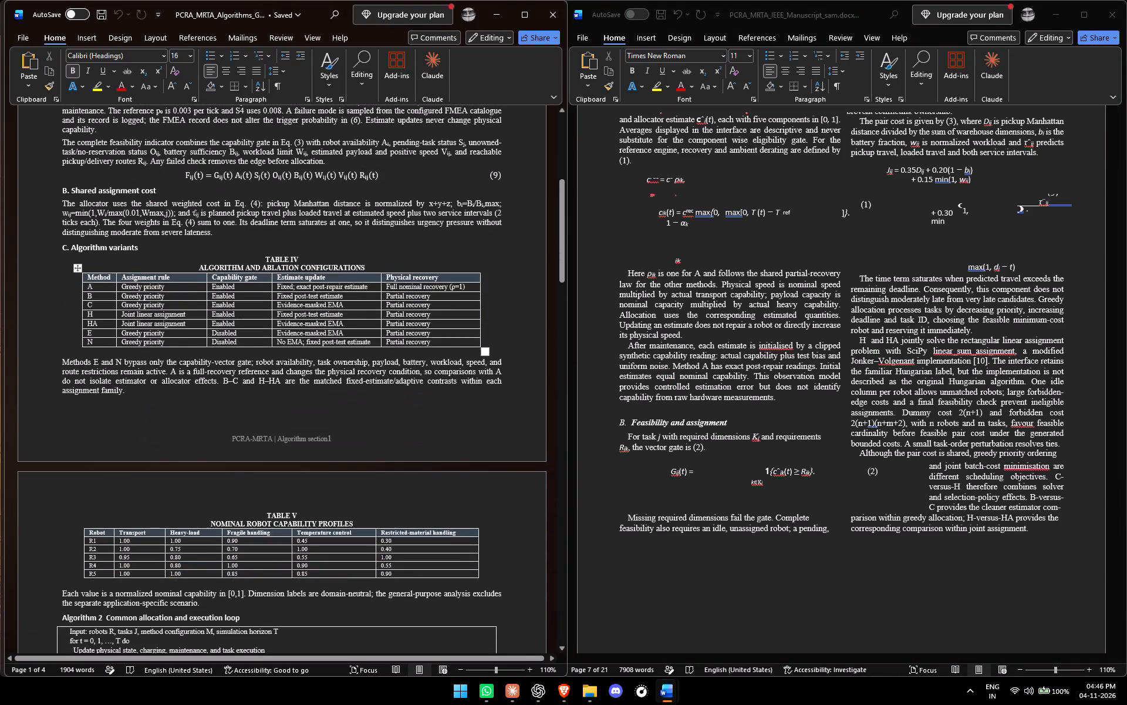
scroll(298, 378, down, 13)
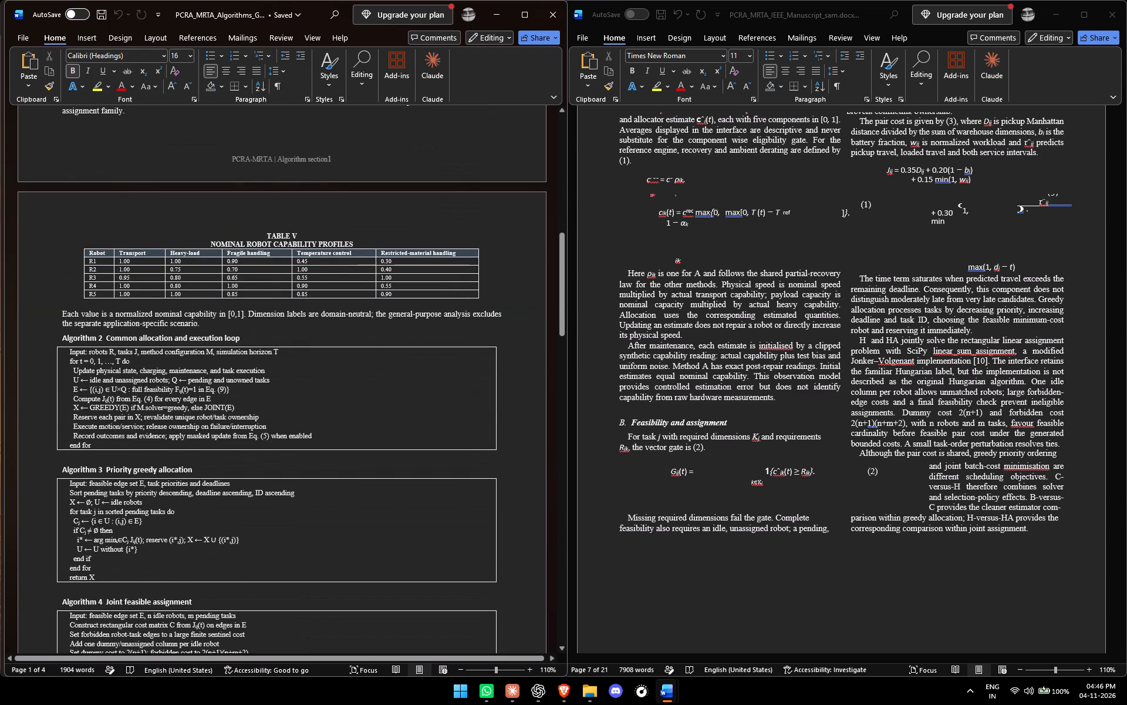
scroll(186, 355, up, 20)
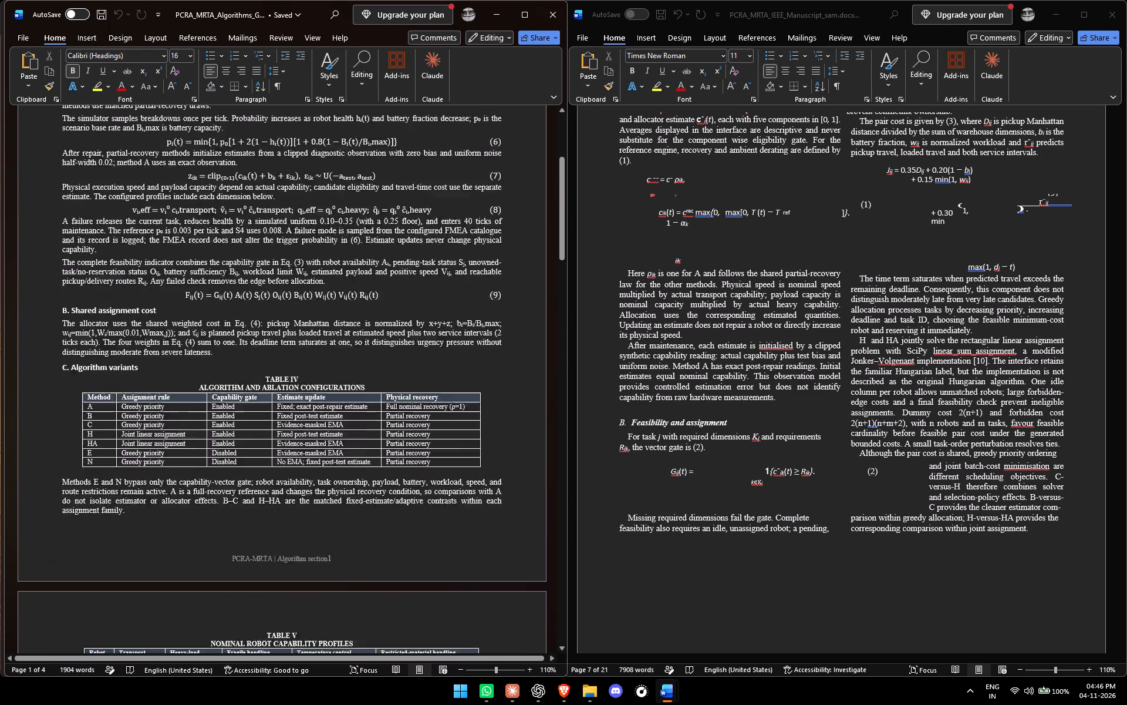
scroll(194, 349, up, 8)
scroll(561, 404, up, 5)
scroll(889, 431, up, 6)
scroll(747, 335, up, 5)
Compare the manuscript's methods, ablation and scenario tables with the opening of the algorithm draft.
scroll(747, 335, up, 20)
scroll(747, 335, up, 6)
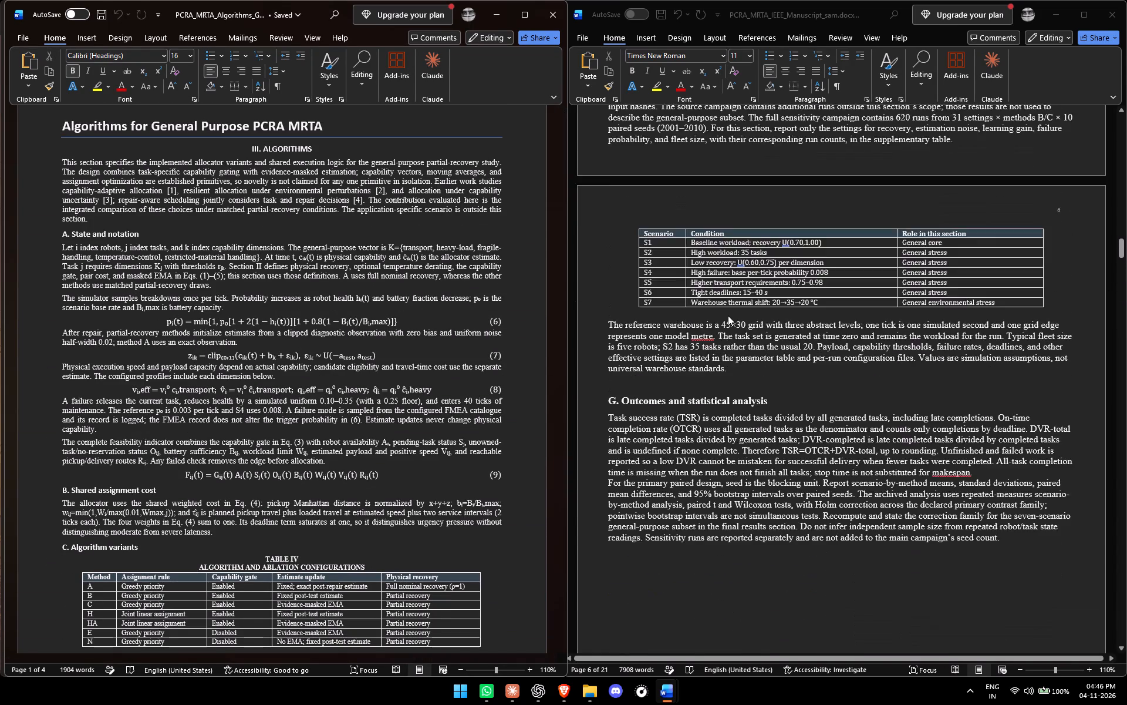
scroll(728, 315, up, 16)
scroll(726, 314, up, 6)
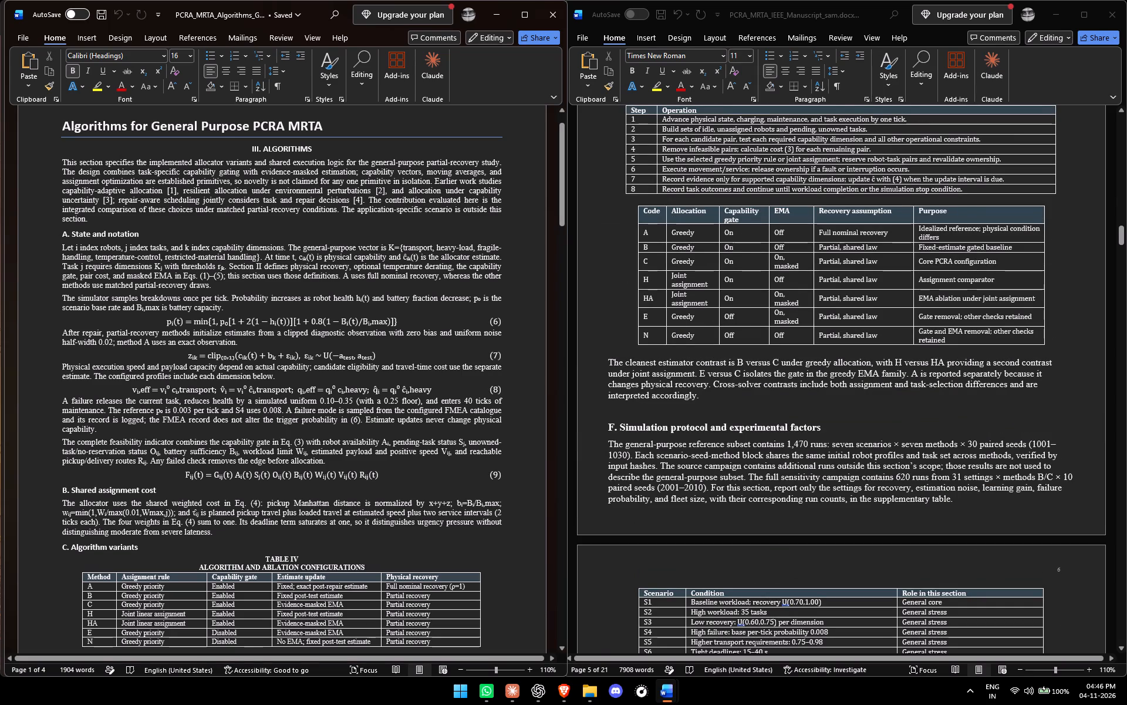
scroll(225, 301, down, 5)
scroll(410, 340, up, 9)
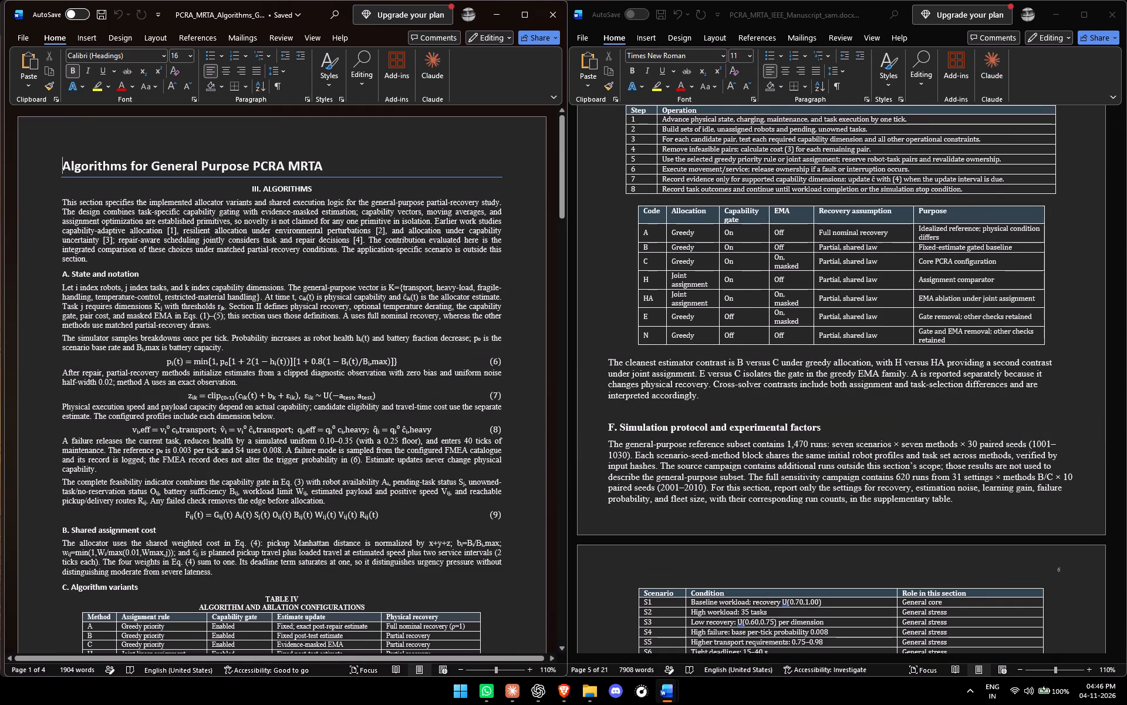
scroll(788, 408, up, 5)
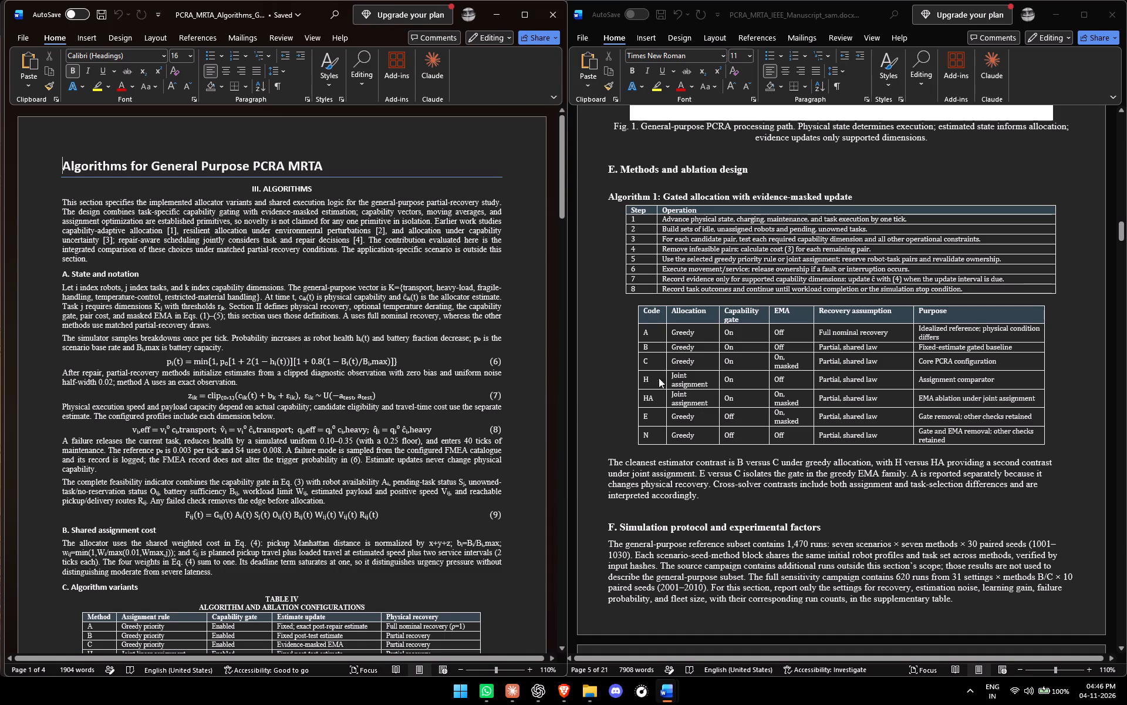
Examine the algorithm draft's pseudocode for Algorithms 2 to 5, the evidence-masked estimation text and the Fig. 2 flowchart.
scroll(380, 354, down, 20)
scroll(380, 354, down, 3)
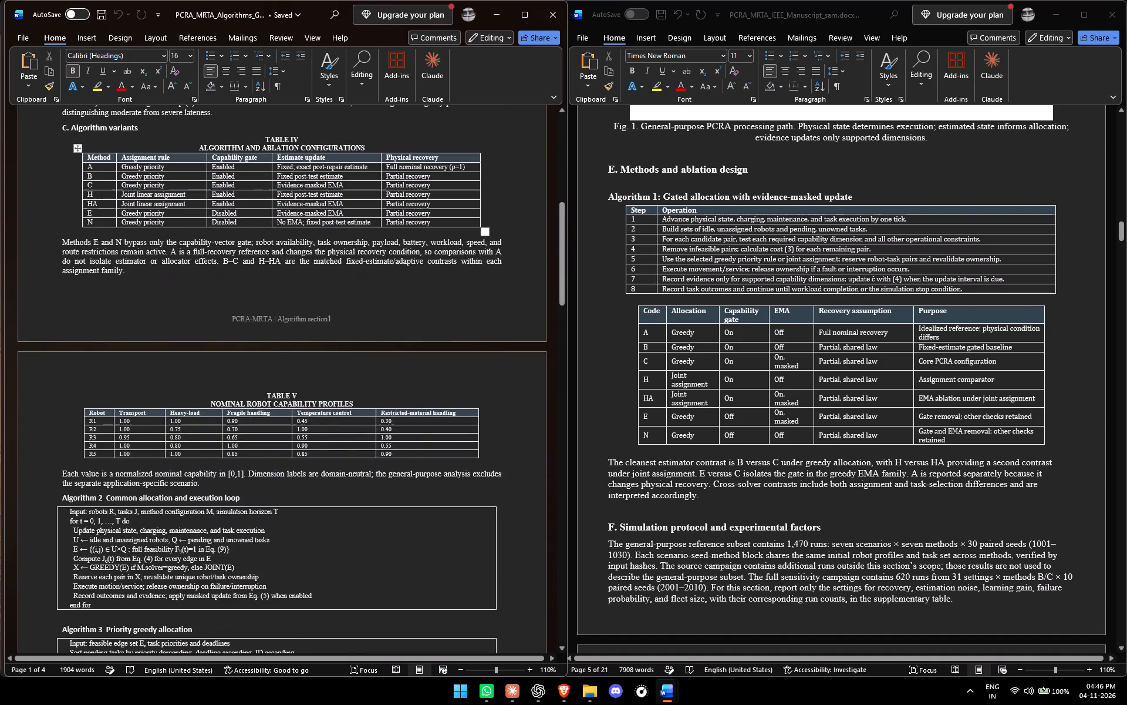
scroll(170, 424, down, 3)
scroll(66, 455, down, 3)
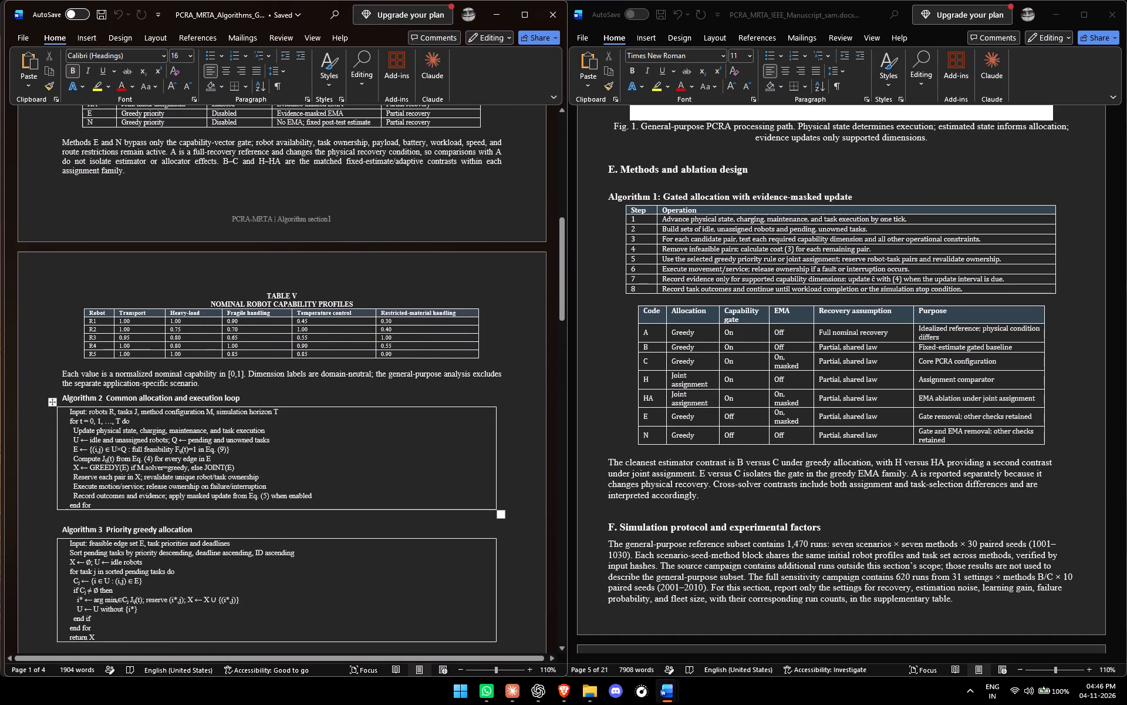
scroll(72, 445, down, 18)
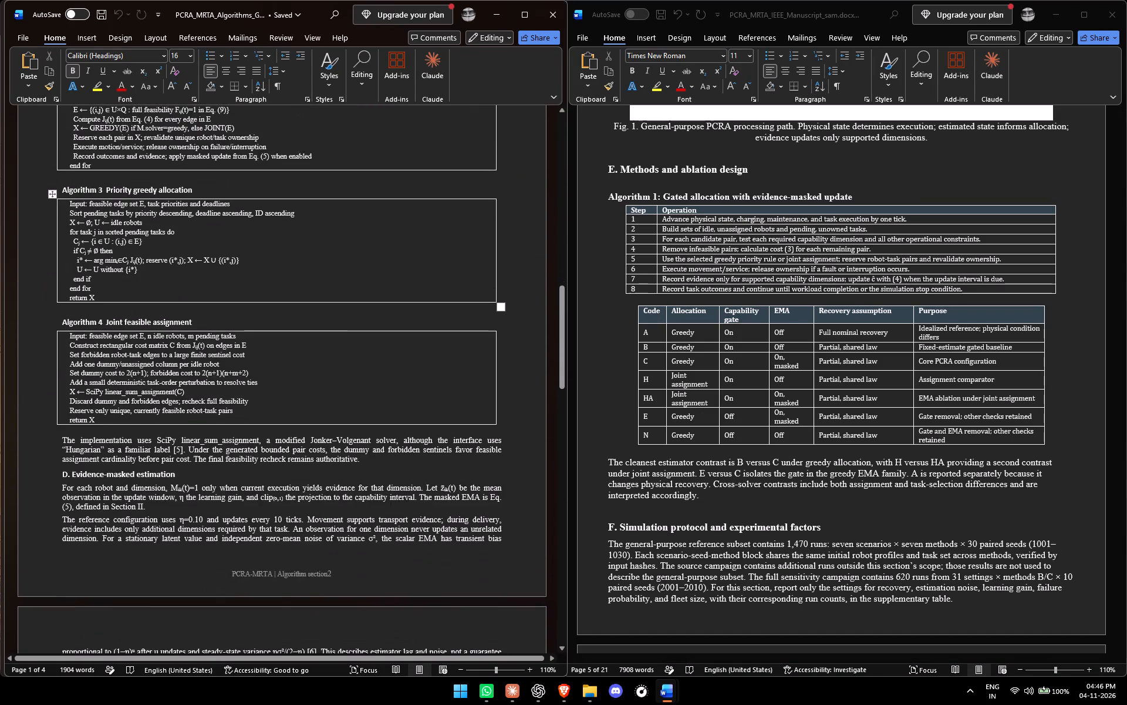
scroll(83, 423, down, 7)
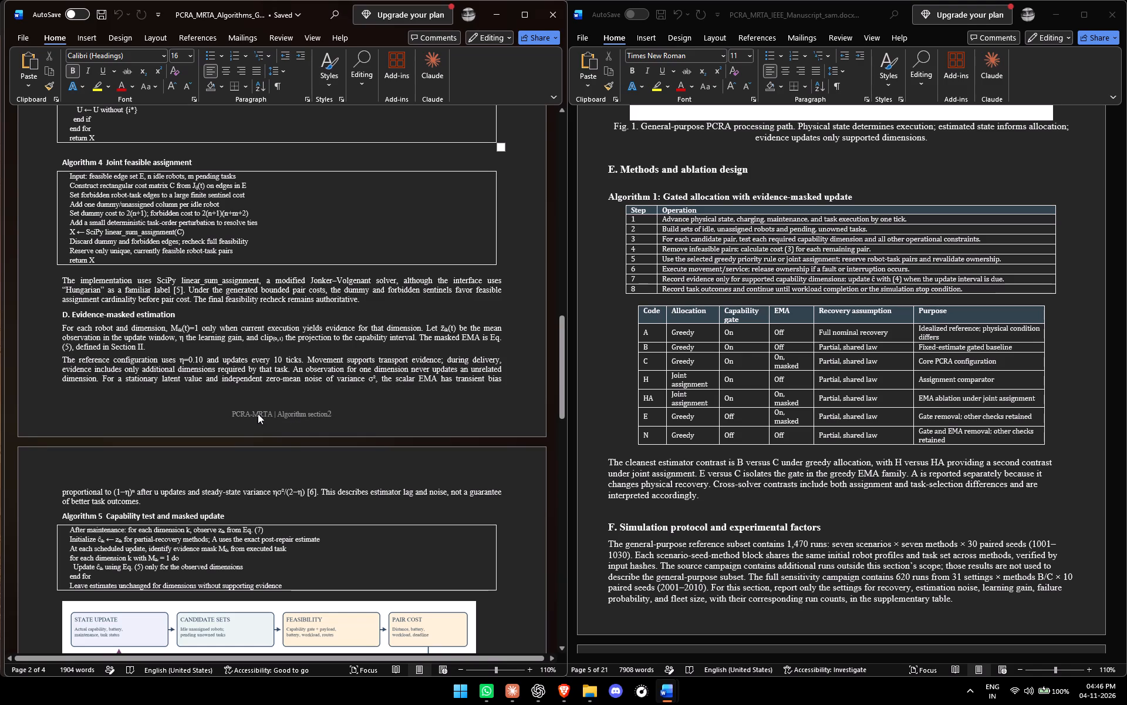
scroll(359, 419, down, 4)
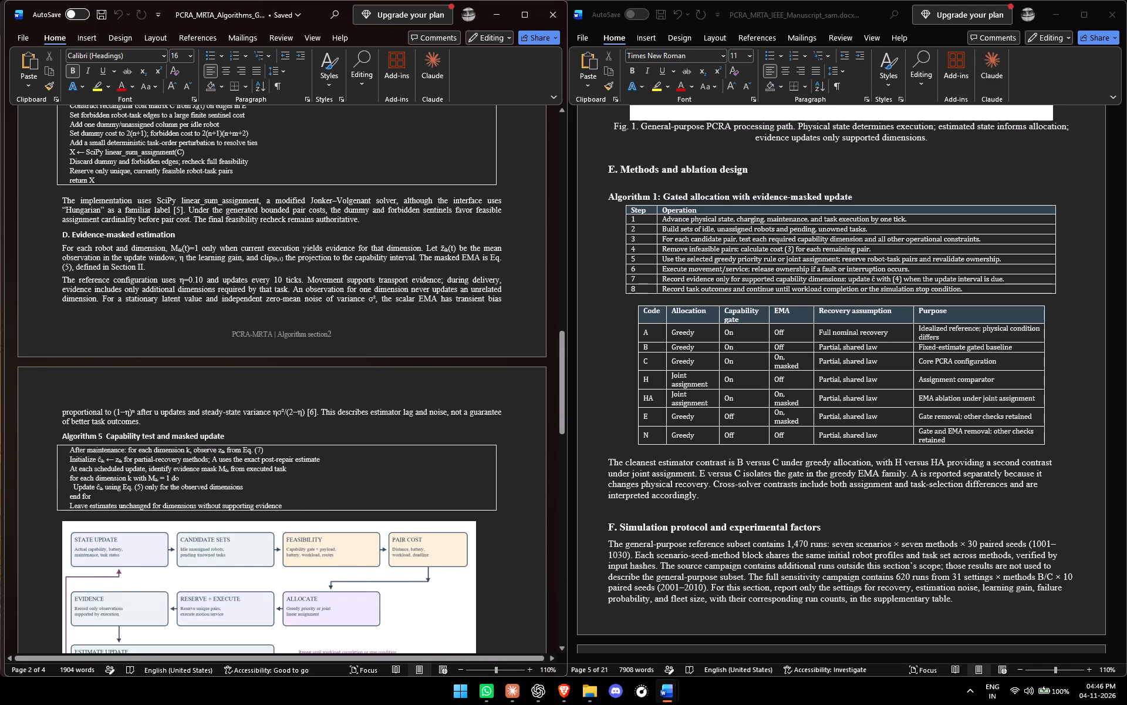
scroll(335, 424, down, 4)
scroll(797, 469, down, 20)
scroll(797, 469, down, 1)
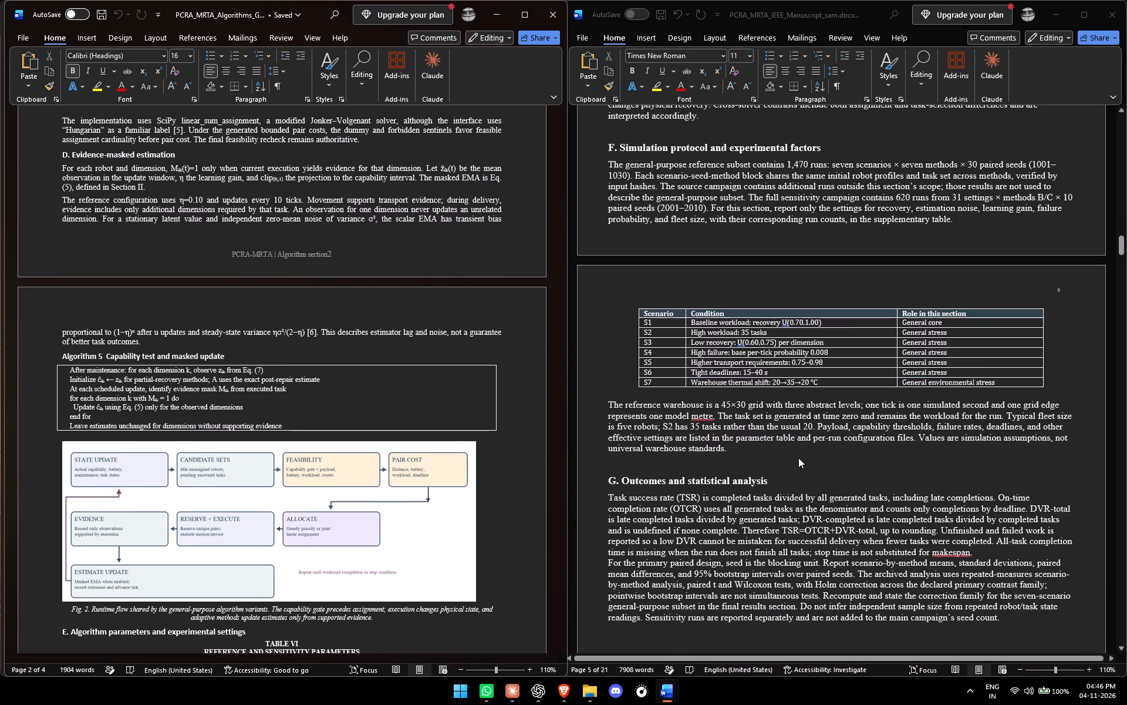
Check the manuscript's Fig. 1 flowchart and methodology tables against the algorithm draft's Table VI parameters, computational considerations and references.
scroll(798, 458, down, 11)
scroll(798, 453, up, 6)
scroll(797, 451, up, 19)
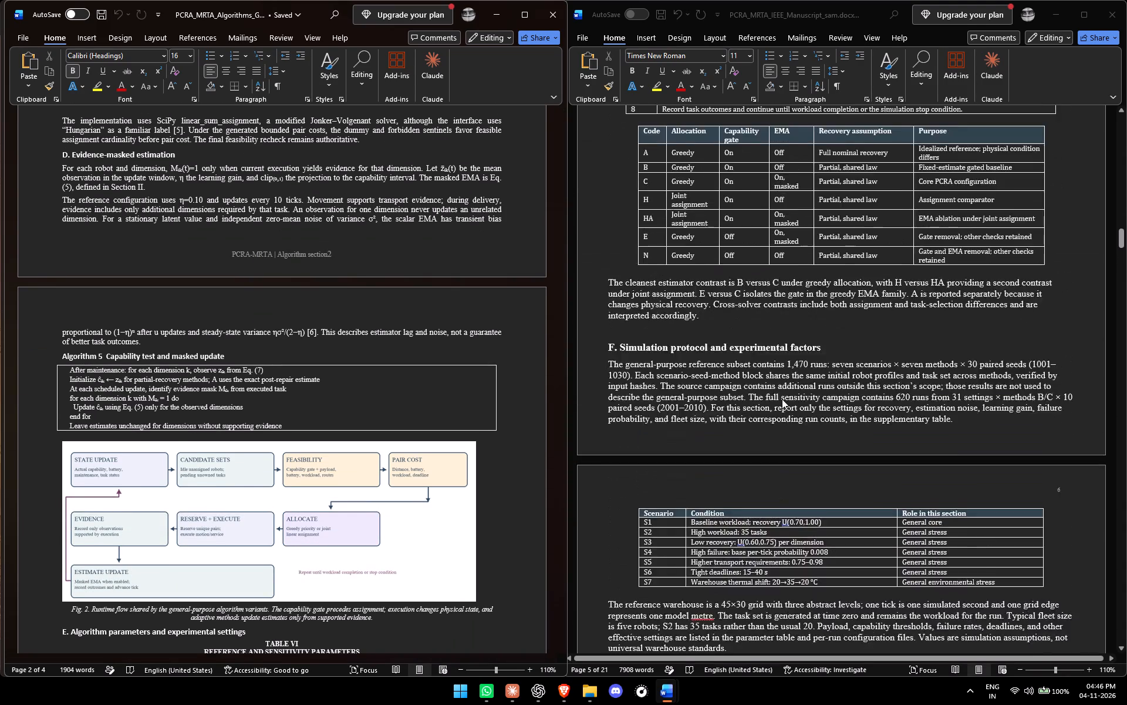
scroll(782, 399, up, 18)
scroll(756, 400, up, 4)
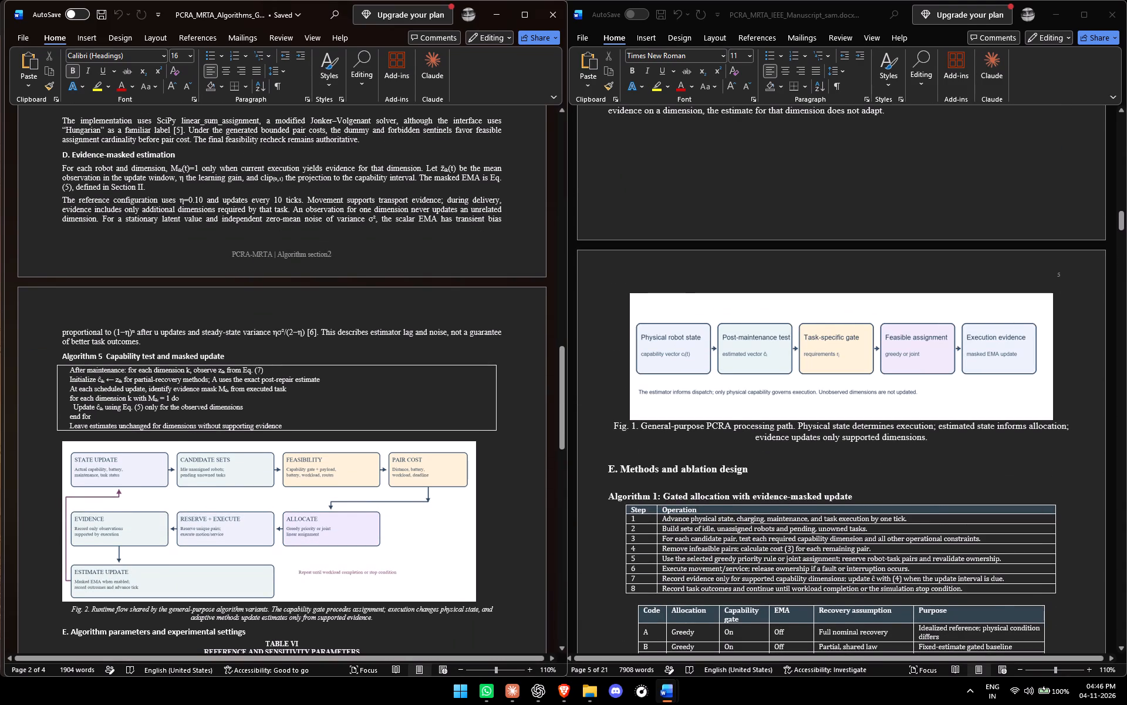
scroll(350, 469, down, 1)
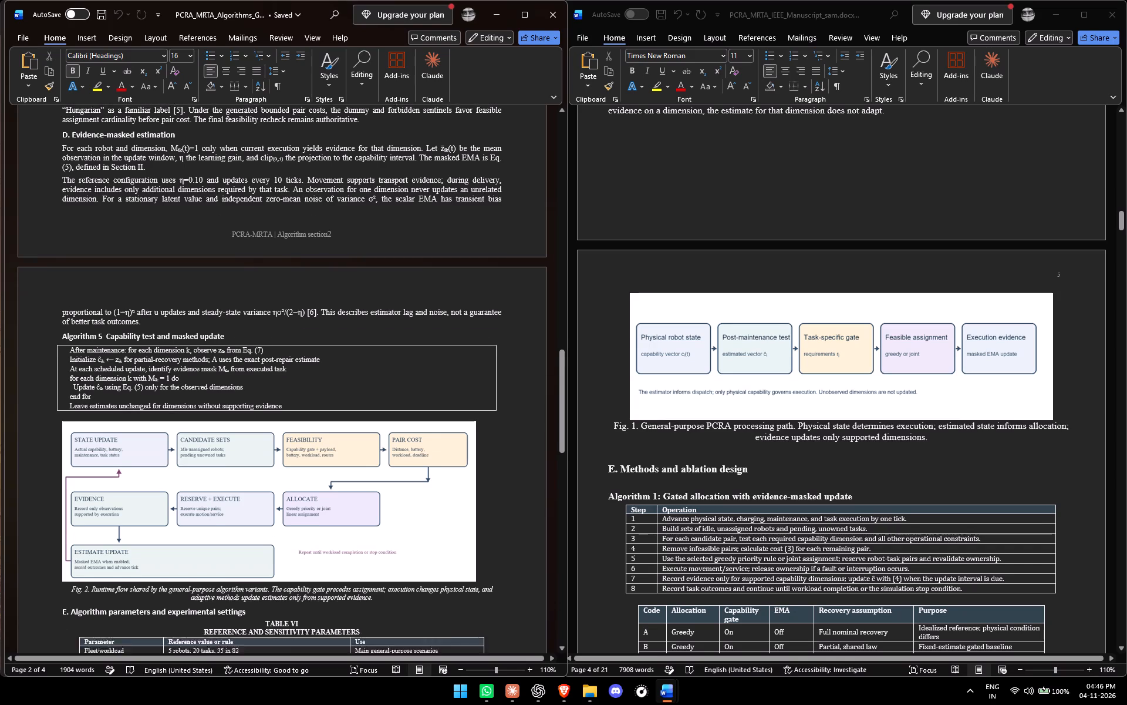
scroll(350, 469, down, 8)
scroll(179, 441, down, 13)
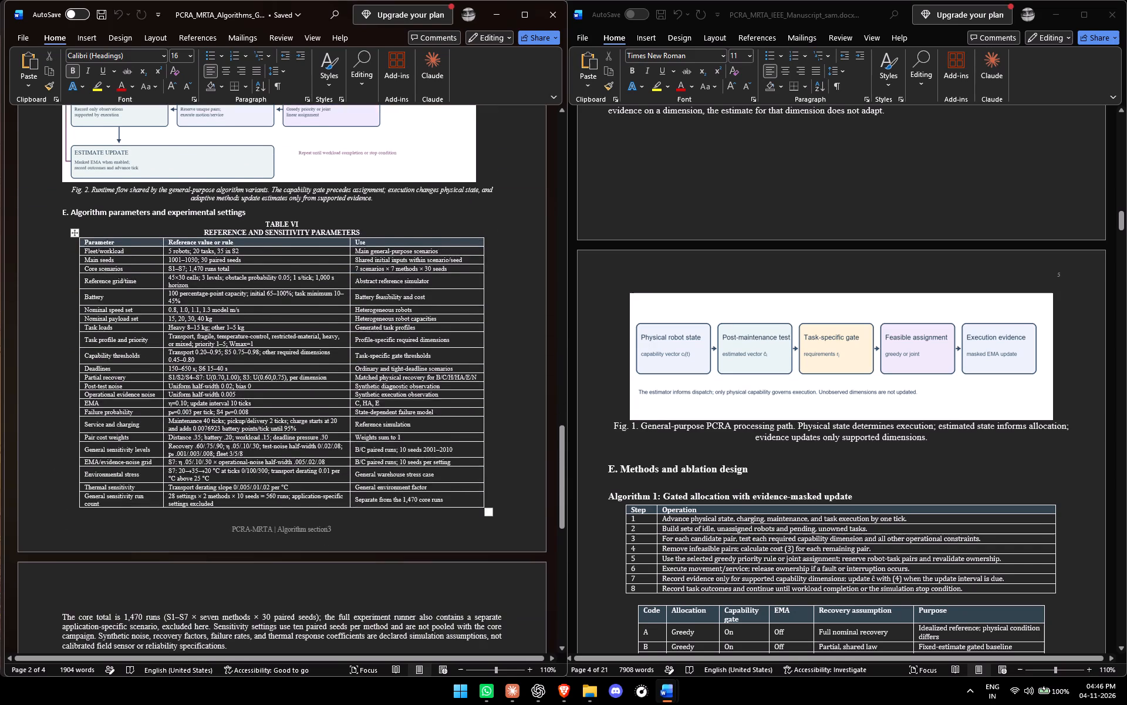
scroll(179, 440, down, 14)
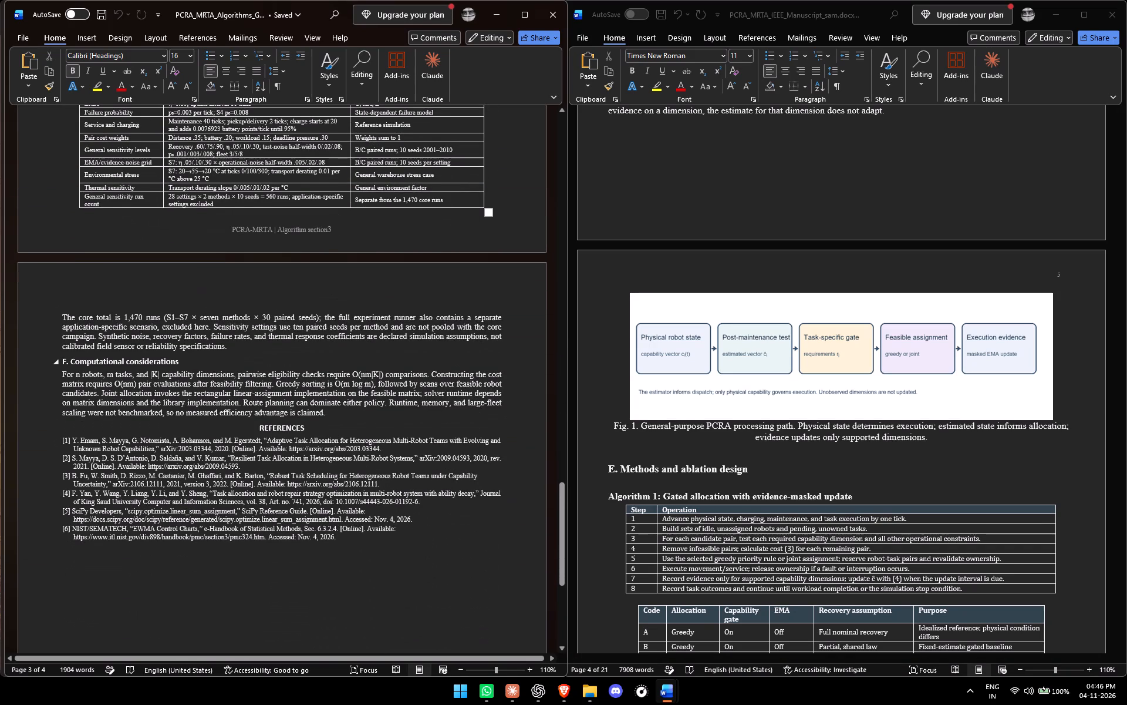
Read the manuscript's simulation protocol, the existing Section III Algorithms and Architecture, and the start of Section IV.
scroll(802, 520, down, 18)
scroll(797, 412, down, 8)
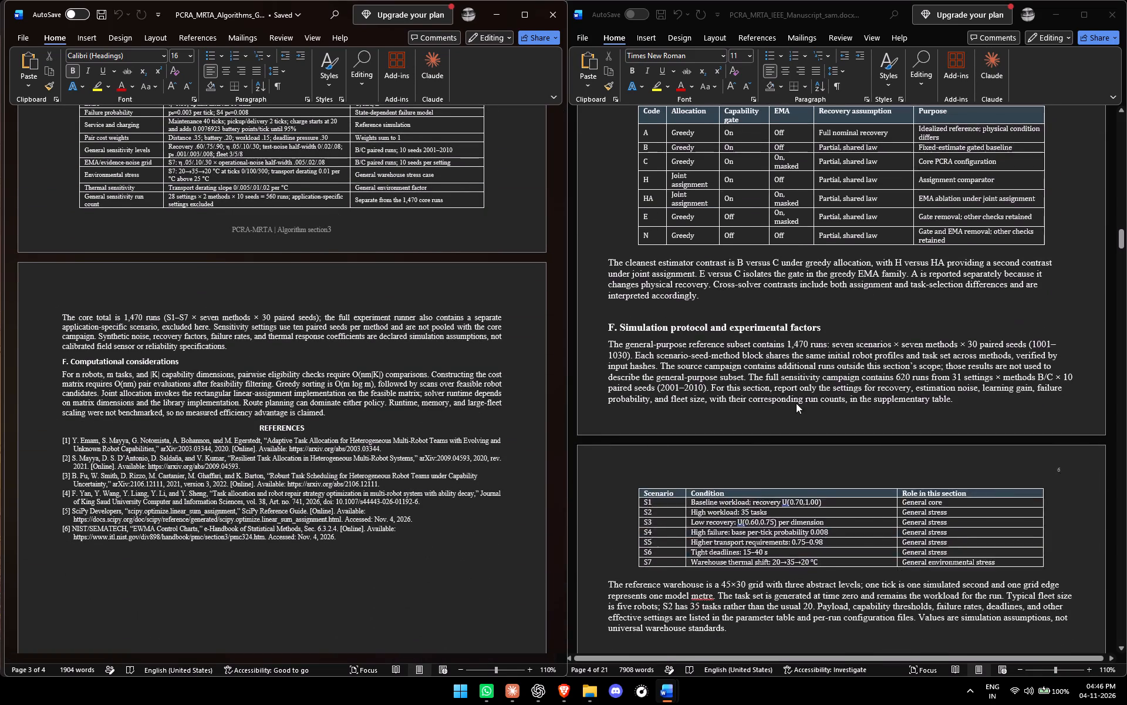
scroll(796, 403, down, 20)
scroll(796, 403, down, 20)
scroll(796, 403, down, 4)
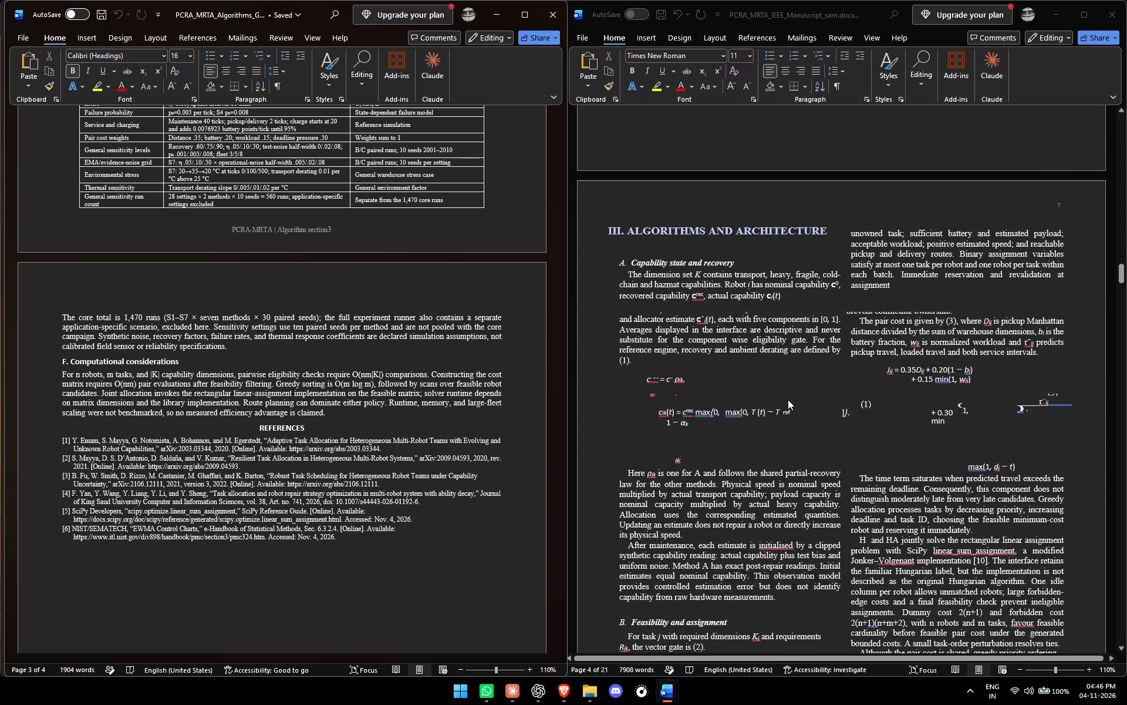
scroll(788, 399, down, 20)
scroll(788, 399, down, 20)
scroll(788, 399, down, 4)
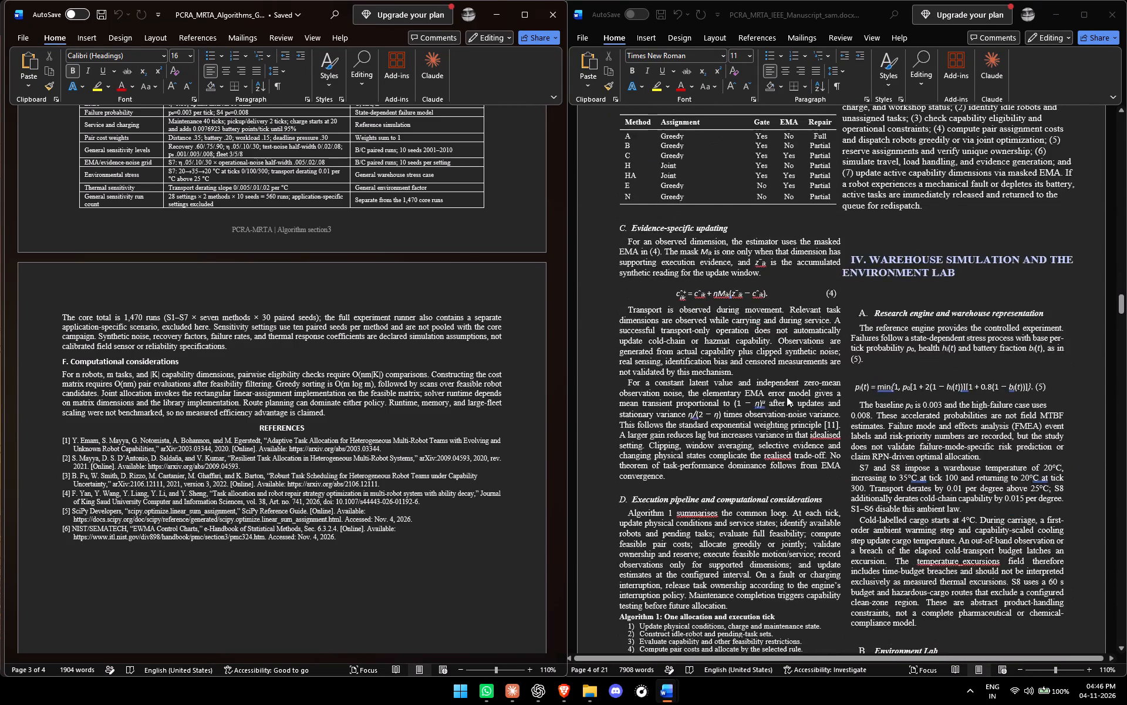
scroll(787, 397, down, 20)
scroll(787, 397, down, 2)
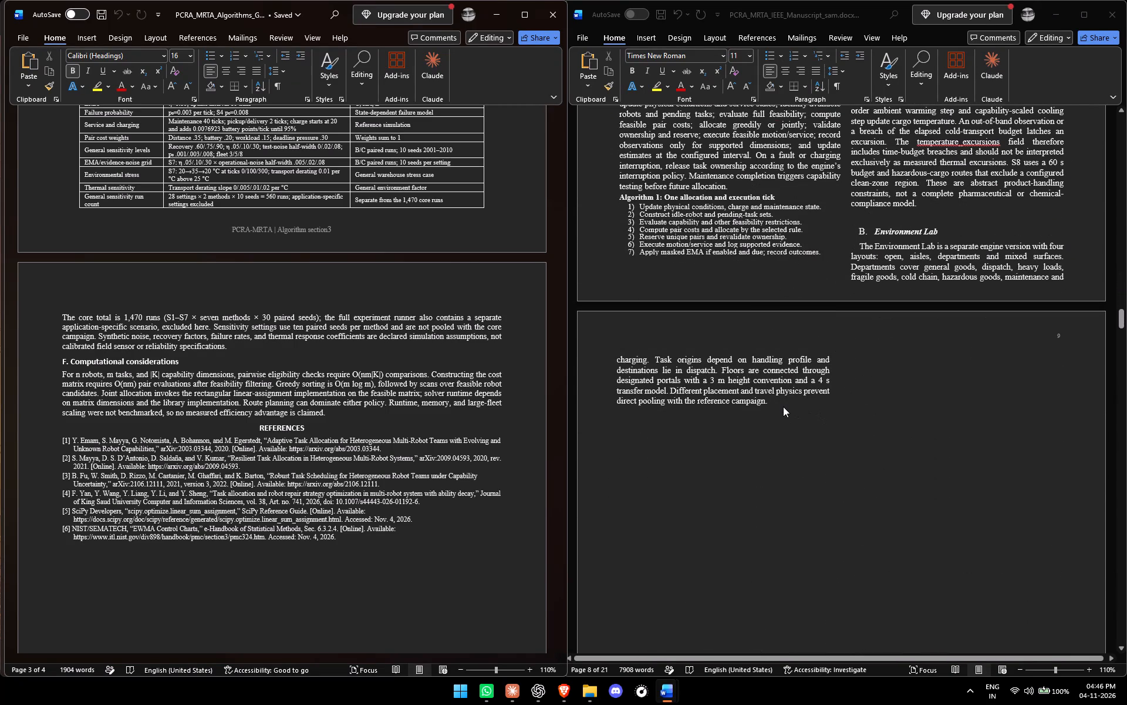
drag(781, 407, 691, 396)
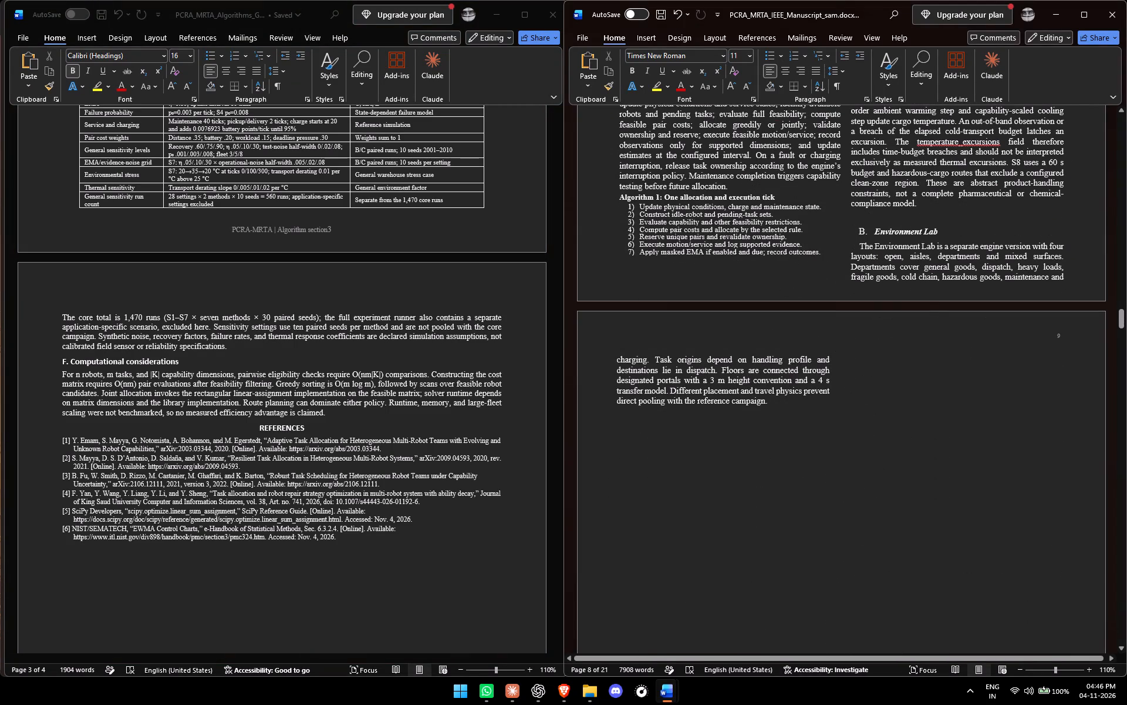
scroll(296, 351, up, 20)
scroll(296, 351, up, 5)
scroll(895, 341, up, 7)
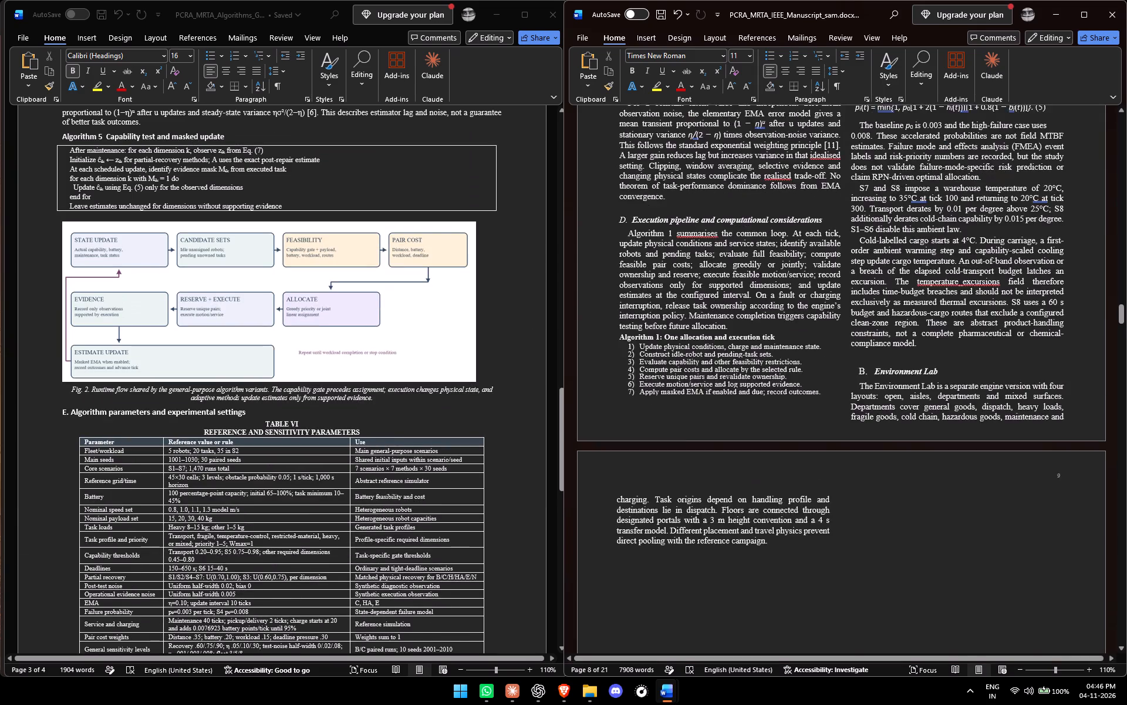
scroll(856, 342, up, 16)
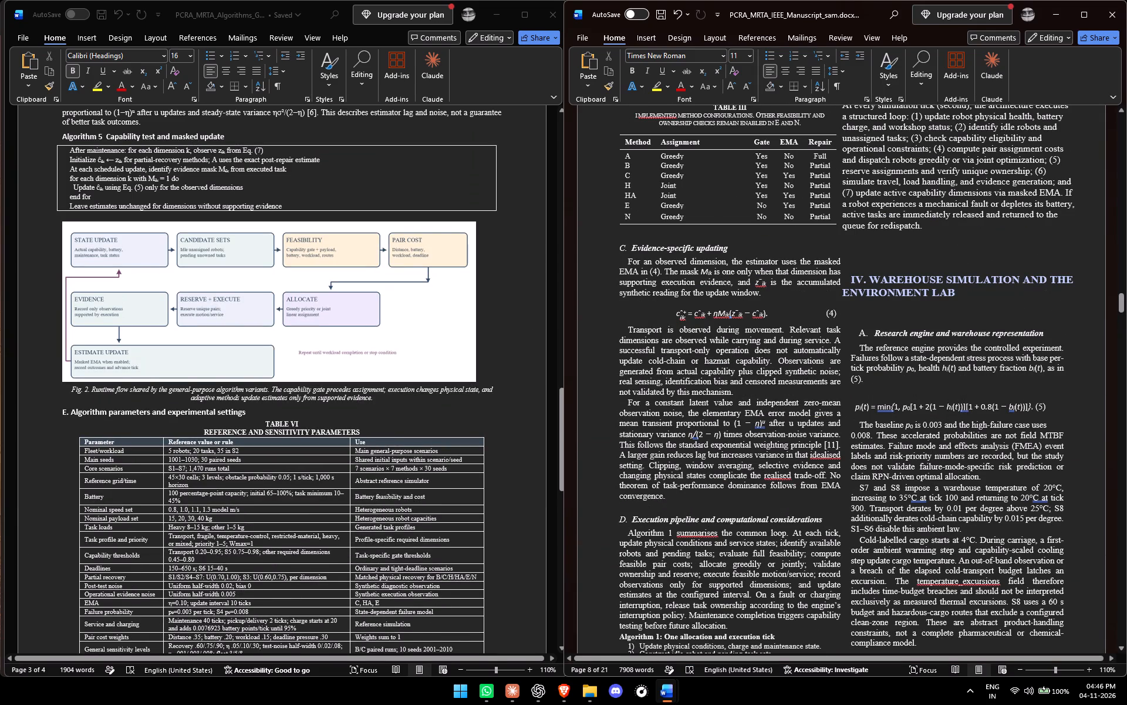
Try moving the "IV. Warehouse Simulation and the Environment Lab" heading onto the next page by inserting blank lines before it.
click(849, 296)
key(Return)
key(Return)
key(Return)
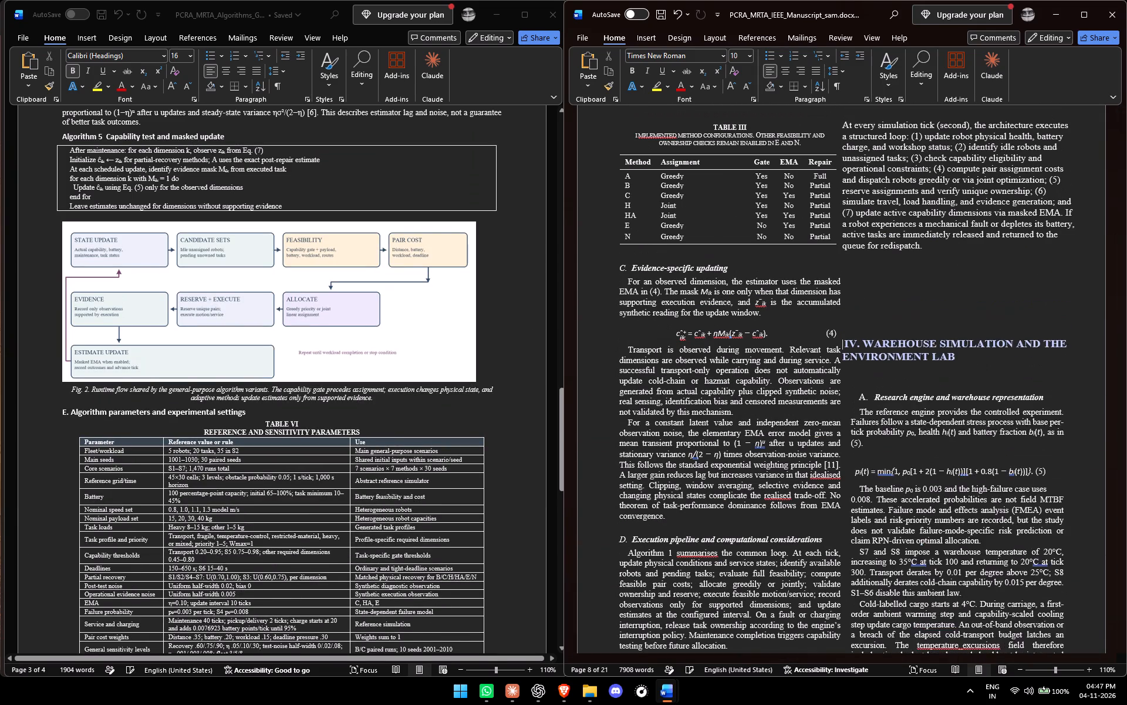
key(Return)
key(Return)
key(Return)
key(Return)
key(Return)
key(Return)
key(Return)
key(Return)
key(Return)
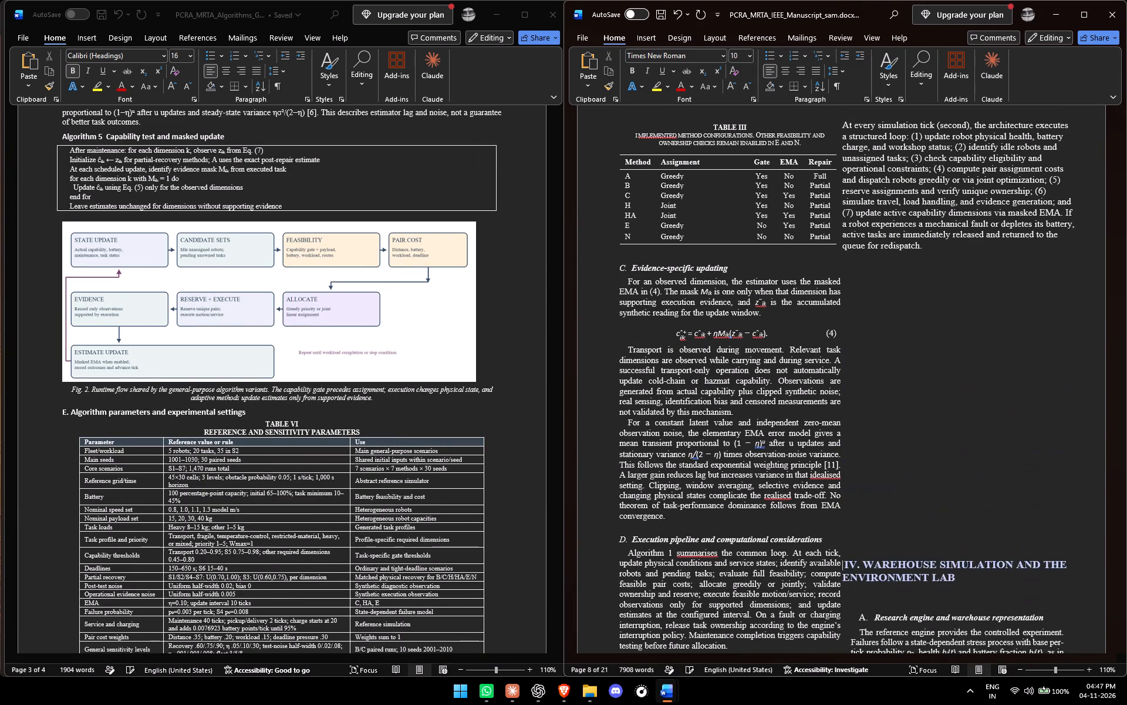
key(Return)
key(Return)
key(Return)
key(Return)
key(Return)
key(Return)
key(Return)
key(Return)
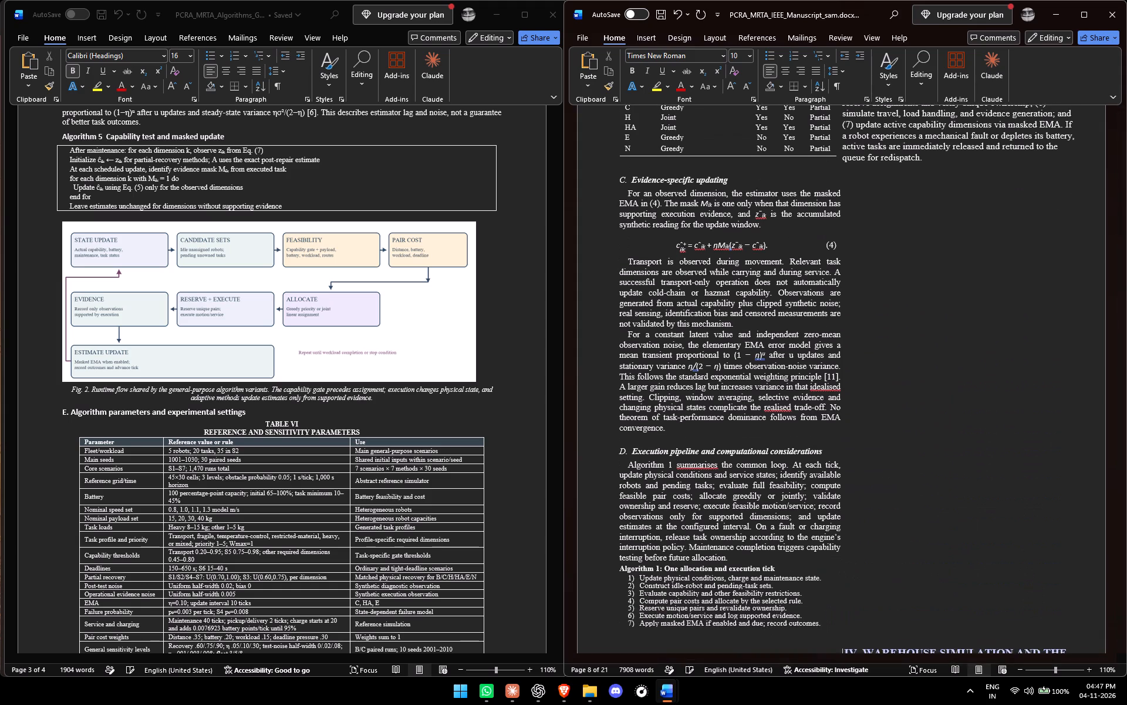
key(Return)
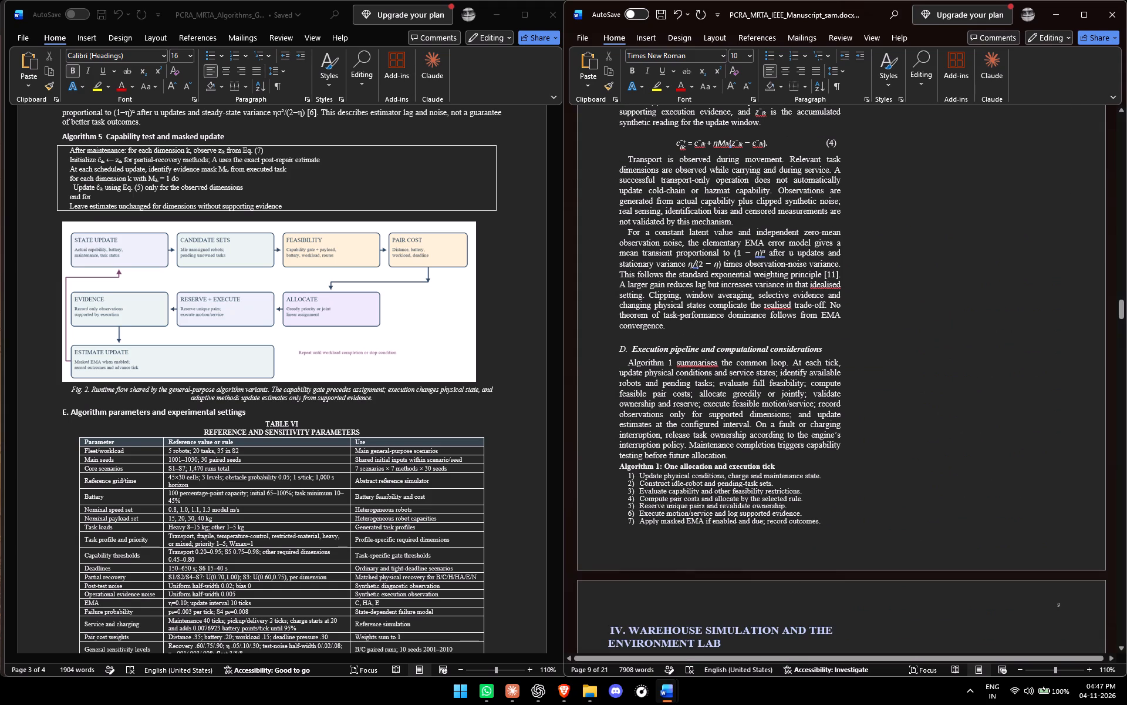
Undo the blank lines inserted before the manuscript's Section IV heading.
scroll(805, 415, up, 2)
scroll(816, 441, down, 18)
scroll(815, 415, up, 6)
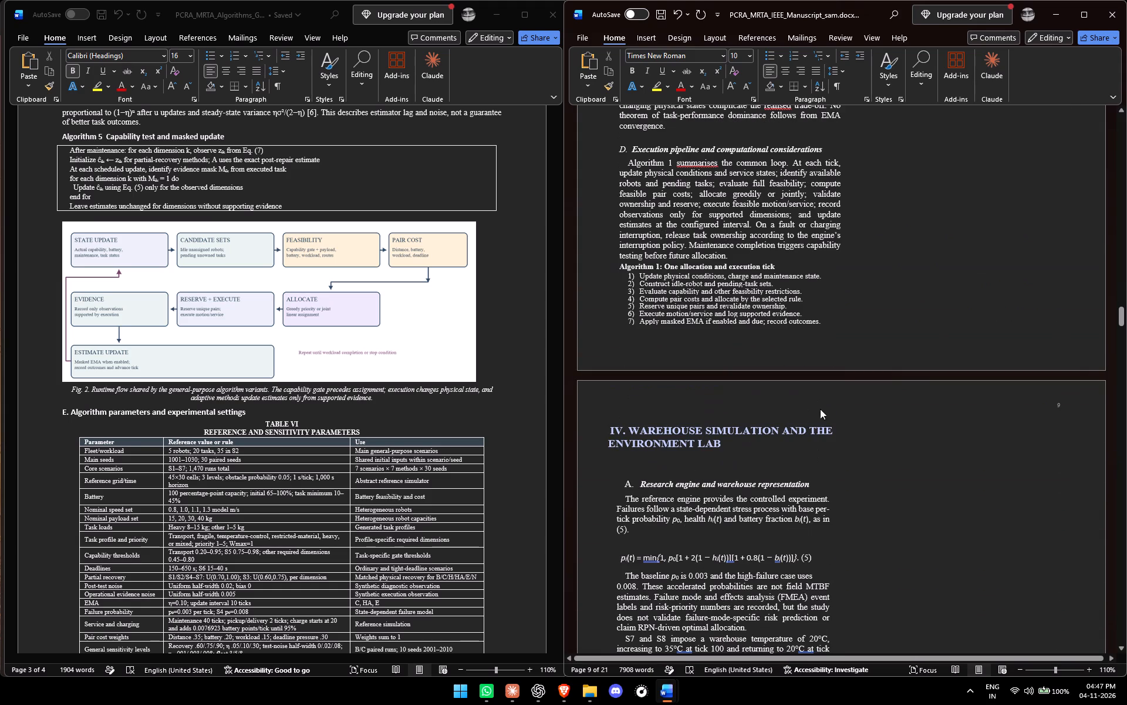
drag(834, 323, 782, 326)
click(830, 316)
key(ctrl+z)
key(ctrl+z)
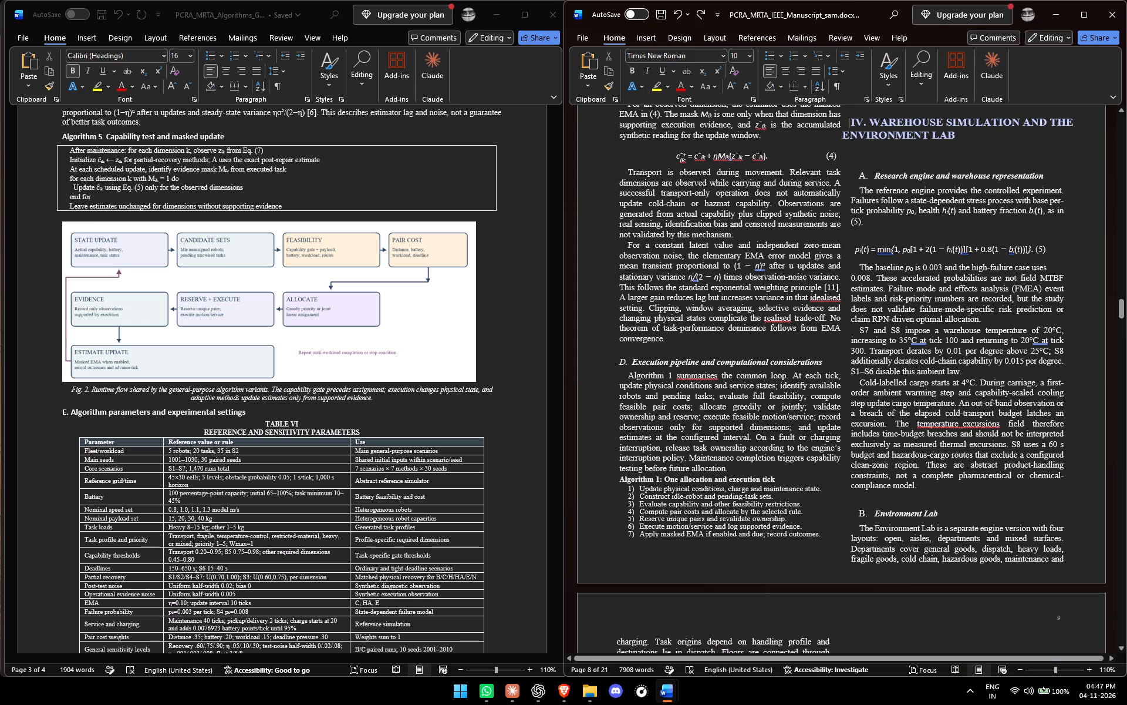
Move the Section IV heading and its text to the top of the next page with blank lines, removing the surplus ones.
key(space)
key(space)
key(space)
key(space)
key(Return)
key(Return)
key(Return)
key(Return)
key(Return)
key(Return)
key(Return)
key(Return)
key(Return)
key(Return)
key(Return)
key(Return)
key(Return)
key(Return)
key(Return)
key(Return)
key(Return)
key(Return)
key(Return)
key(Return)
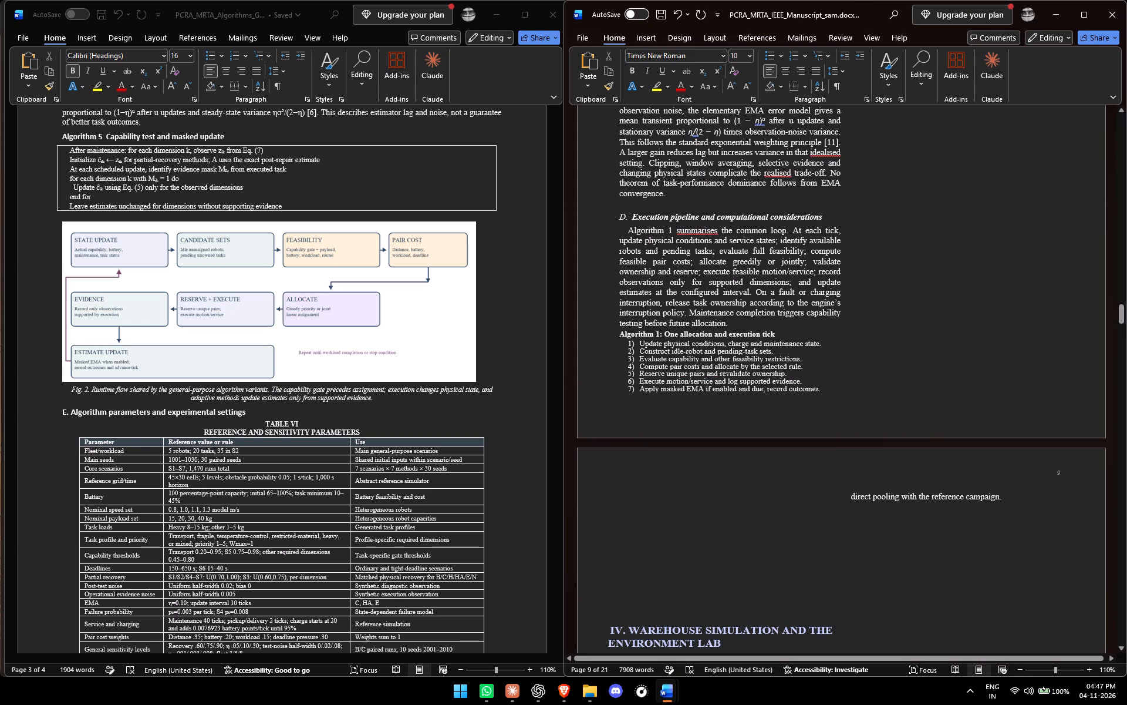
key(BackSpace)
key(BackSpace)
key(BackSpace)
key(BackSpace)
key(BackSpace)
key(BackSpace)
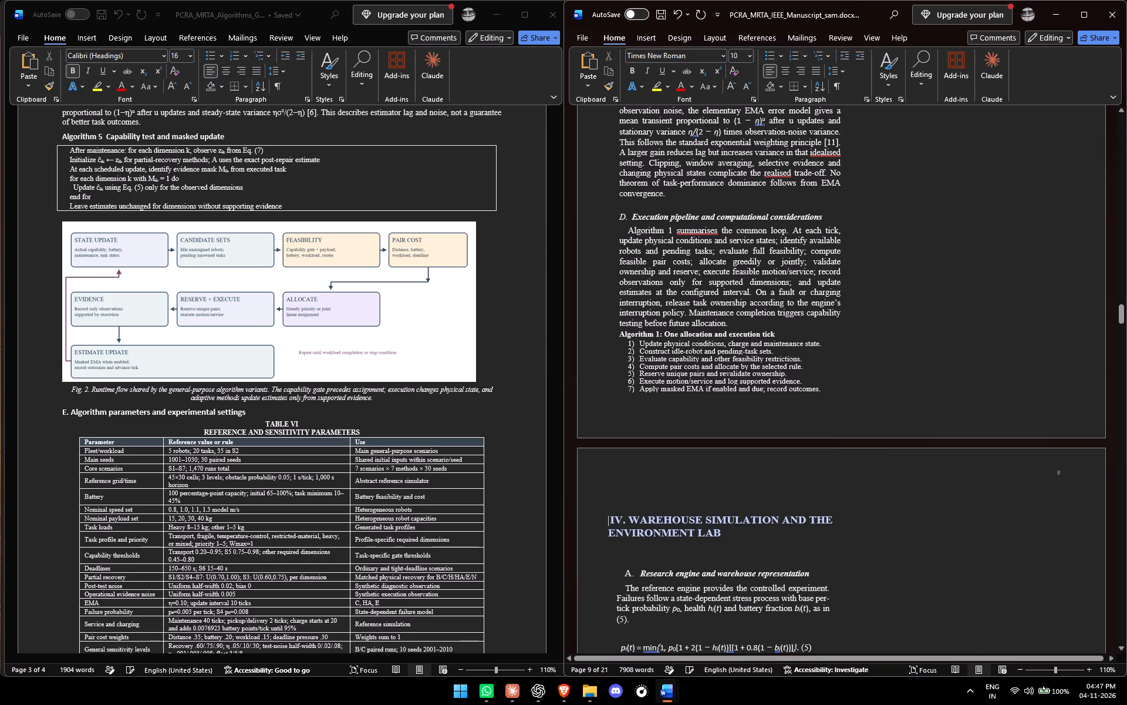
Delete Section III's text from "A. Capability state and recovery" through the last step of Algorithm 1, keeping the section heading.
drag(835, 388, 669, 358)
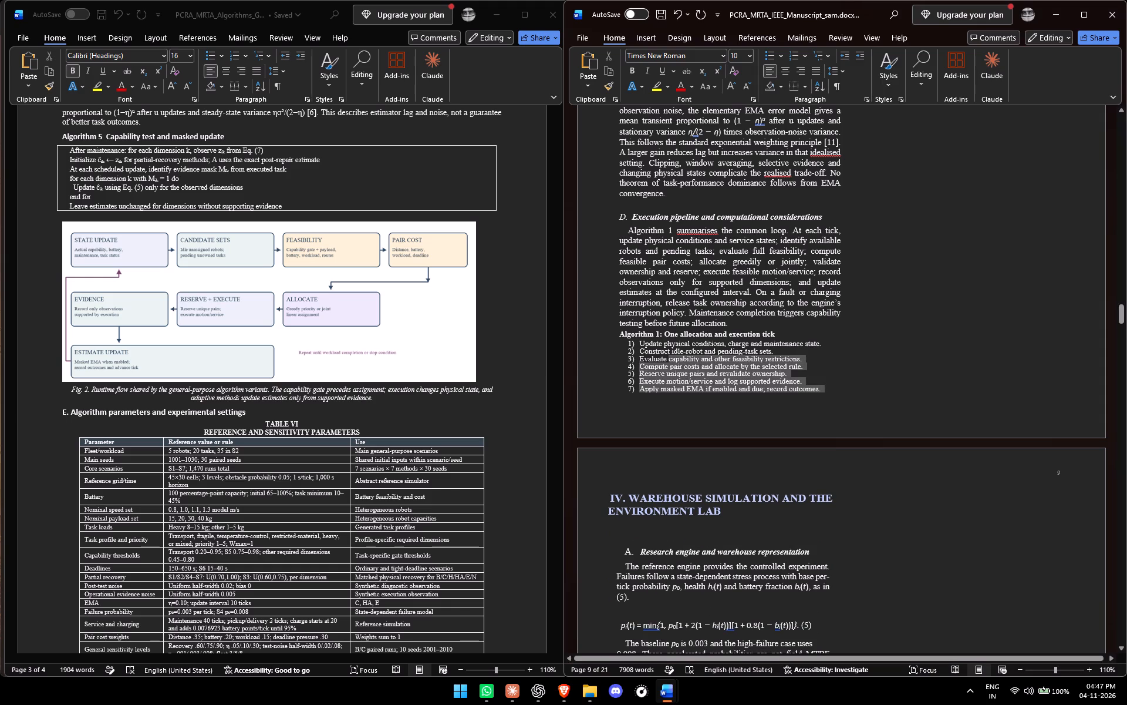
drag(669, 358, 612, 217)
scroll(637, 302, up, 4)
scroll(623, 219, up, 18)
scroll(612, 217, up, 20)
scroll(612, 217, up, 13)
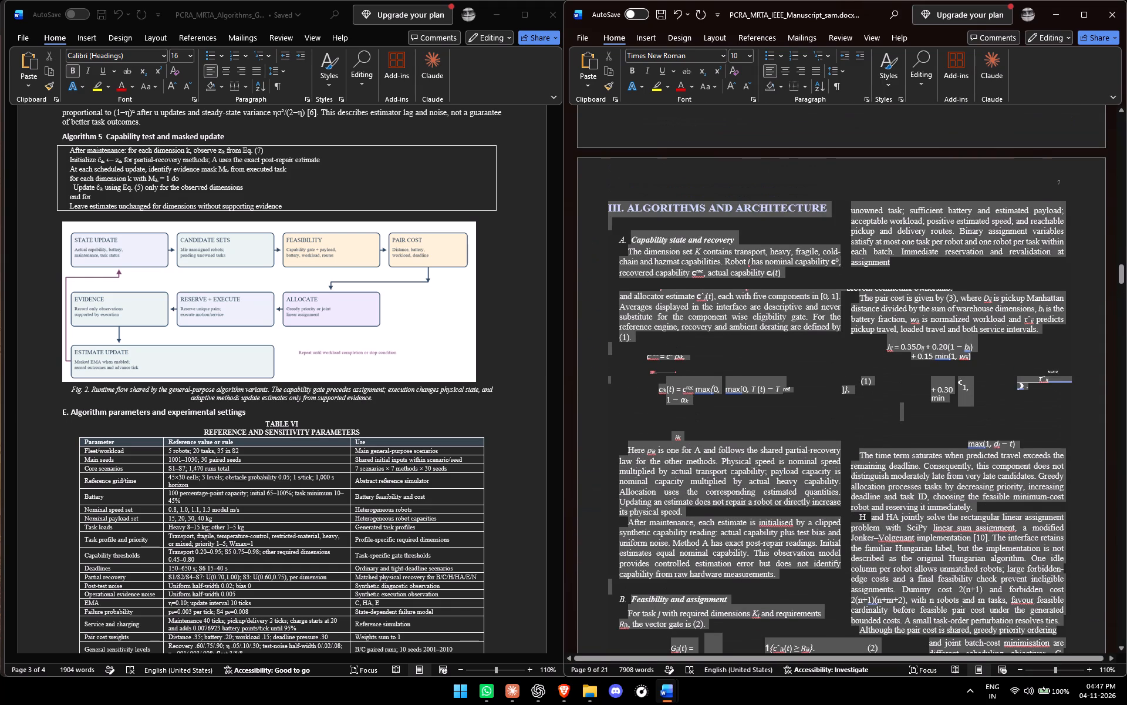
drag(612, 217, 615, 233)
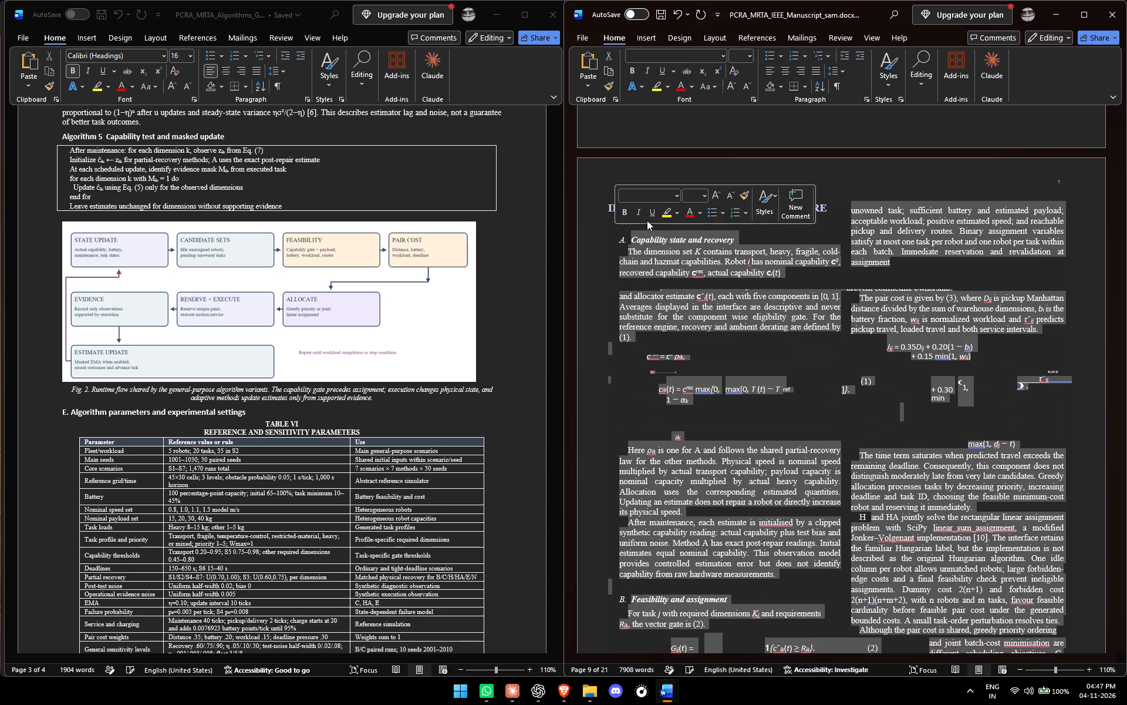
key(BackSpace)
Shrink the manuscript's Fig. 1 PCRA processing path image slightly, keeping its proportions.
scroll(687, 326, up, 11)
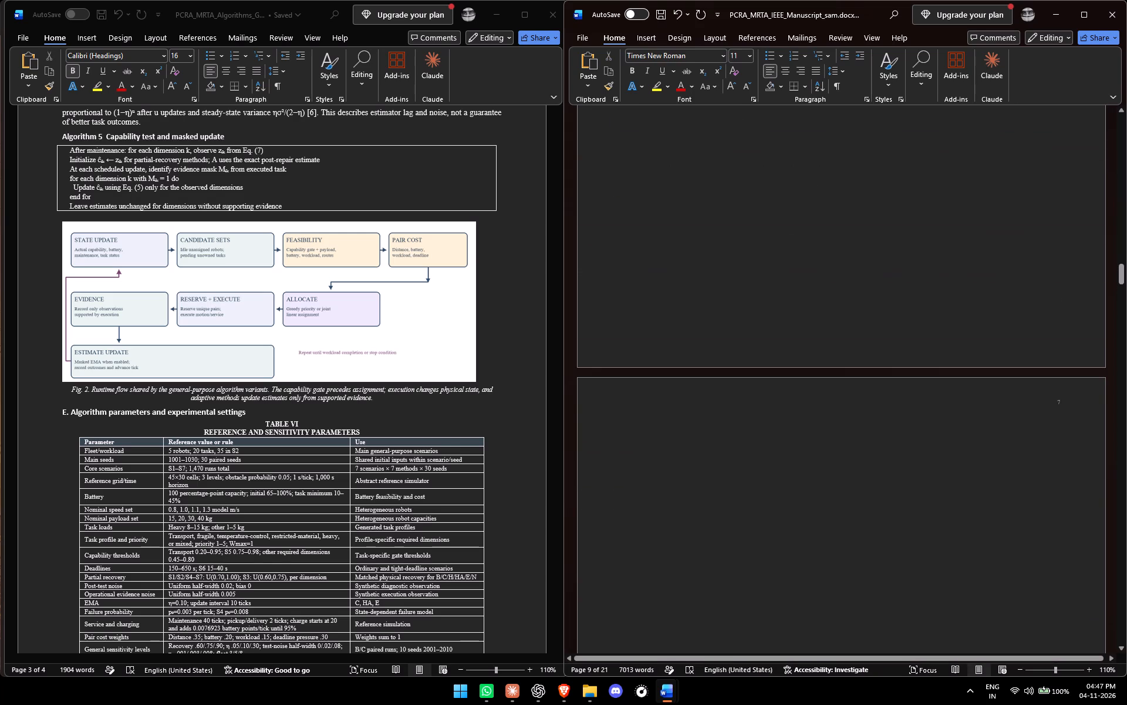
scroll(963, 355, up, 18)
scroll(804, 361, up, 14)
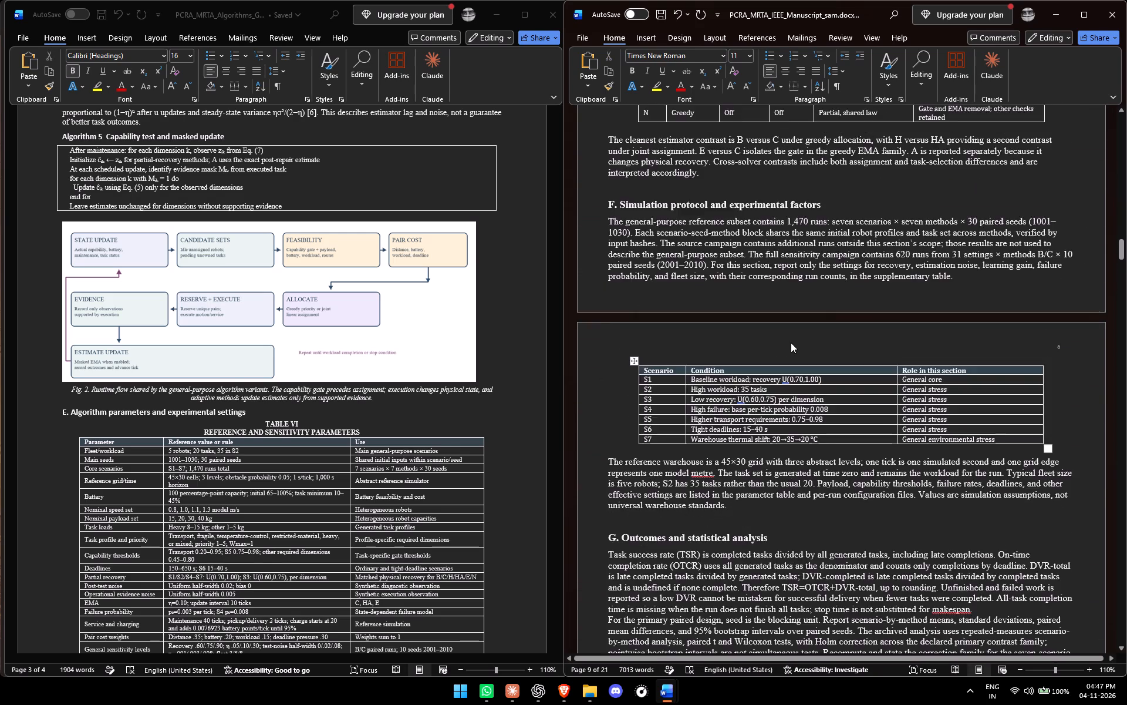
scroll(791, 343, up, 20)
scroll(791, 343, up, 18)
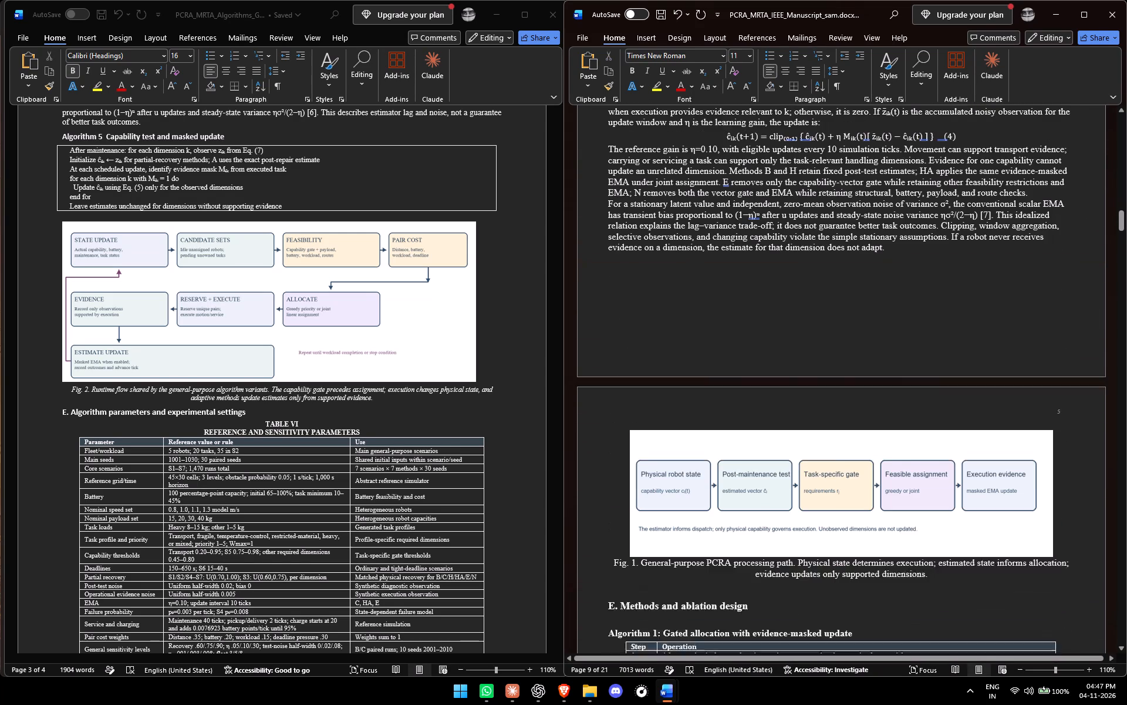
scroll(759, 327, up, 2)
scroll(737, 403, down, 1)
scroll(704, 440, down, 20)
scroll(704, 440, down, 2)
scroll(758, 455, up, 7)
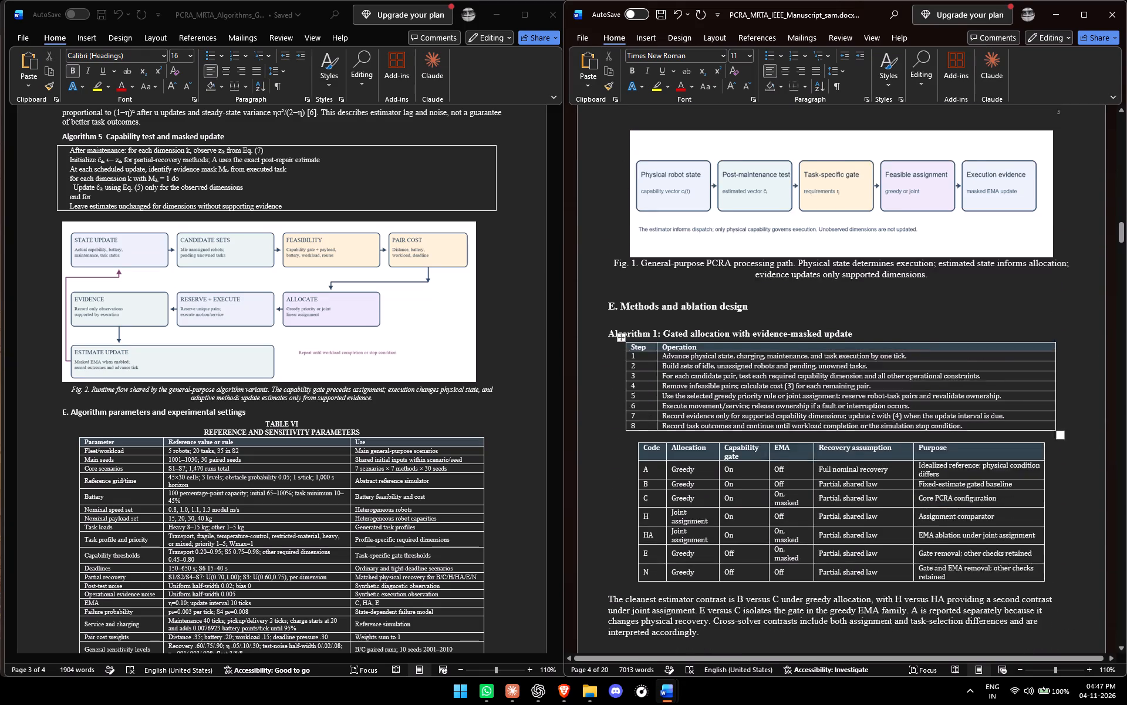
scroll(741, 422, up, 5)
click(910, 323)
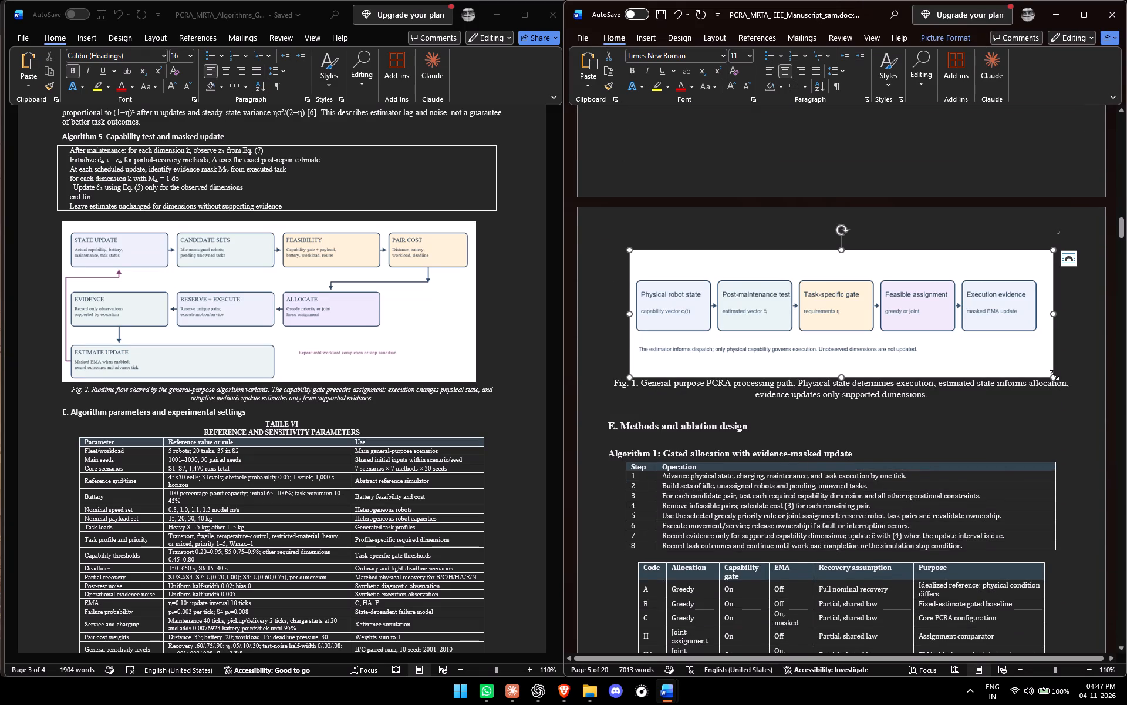
drag(1054, 375, 1027, 361)
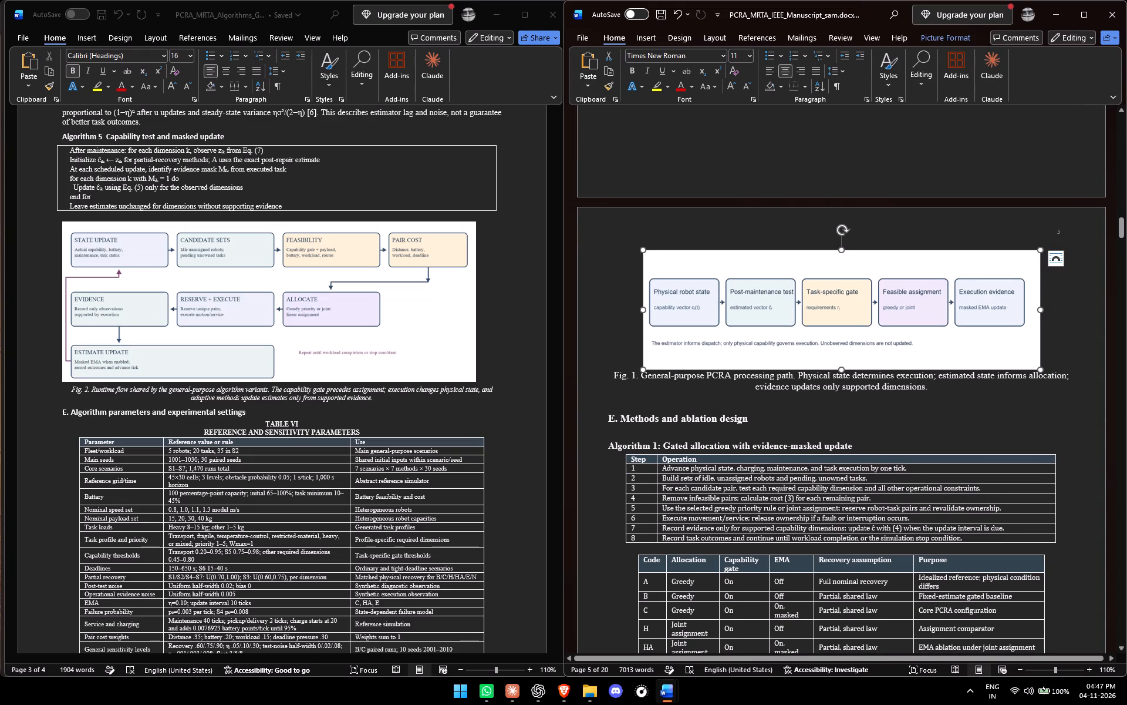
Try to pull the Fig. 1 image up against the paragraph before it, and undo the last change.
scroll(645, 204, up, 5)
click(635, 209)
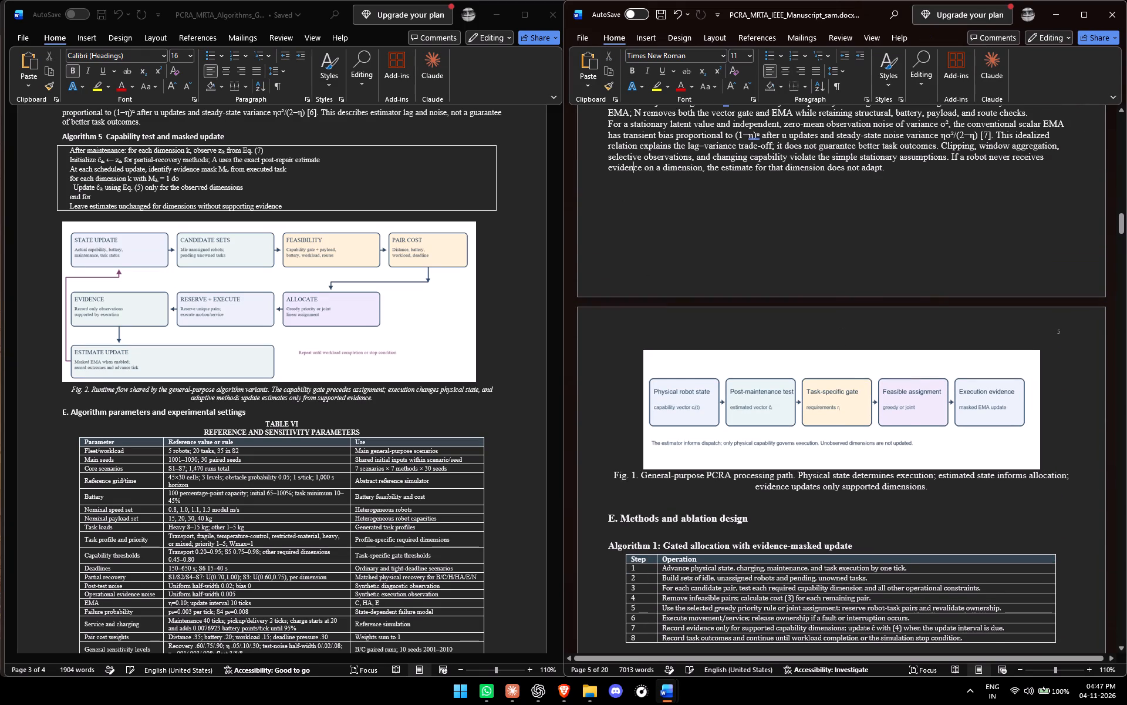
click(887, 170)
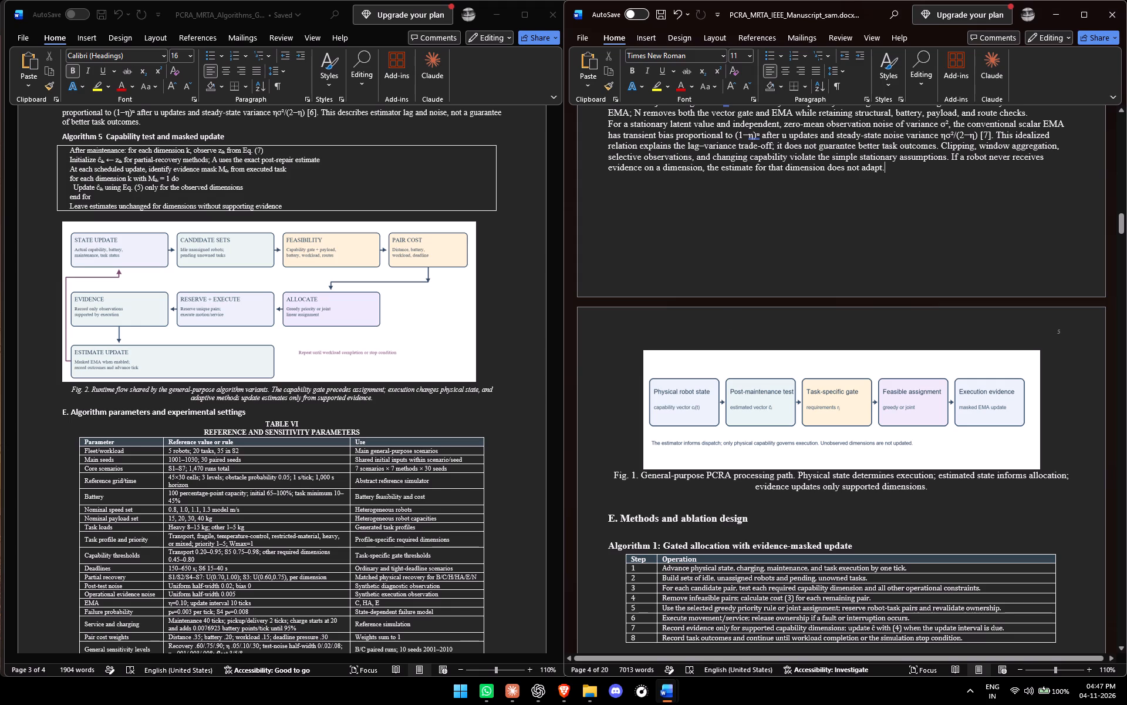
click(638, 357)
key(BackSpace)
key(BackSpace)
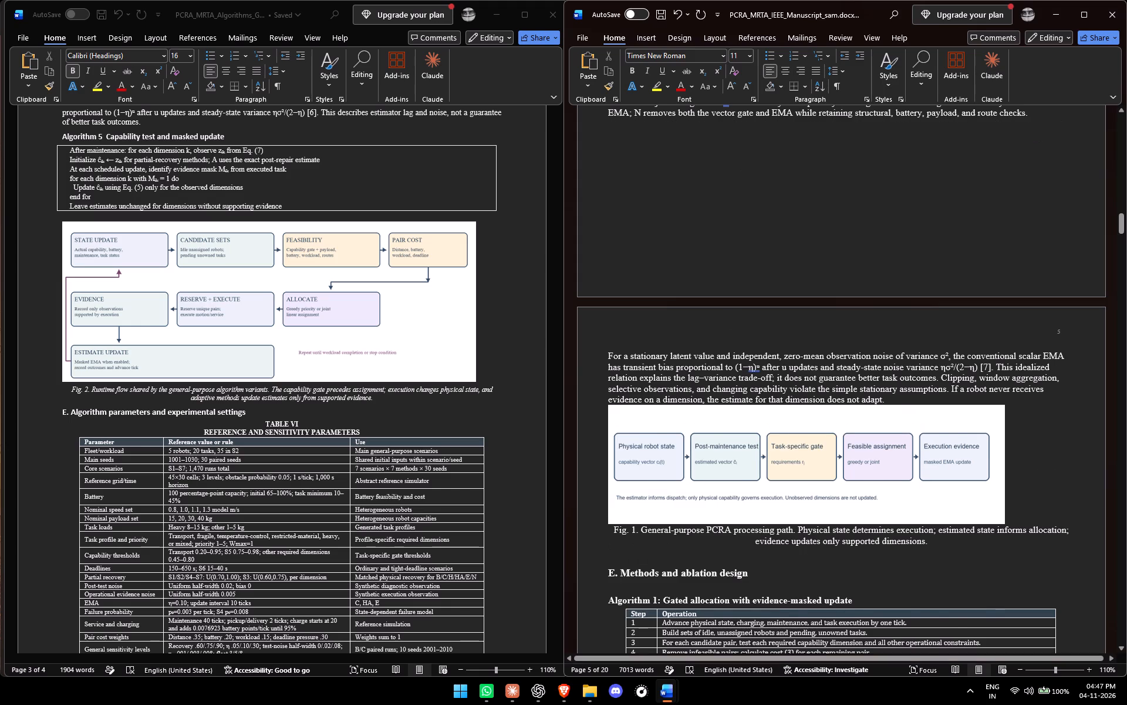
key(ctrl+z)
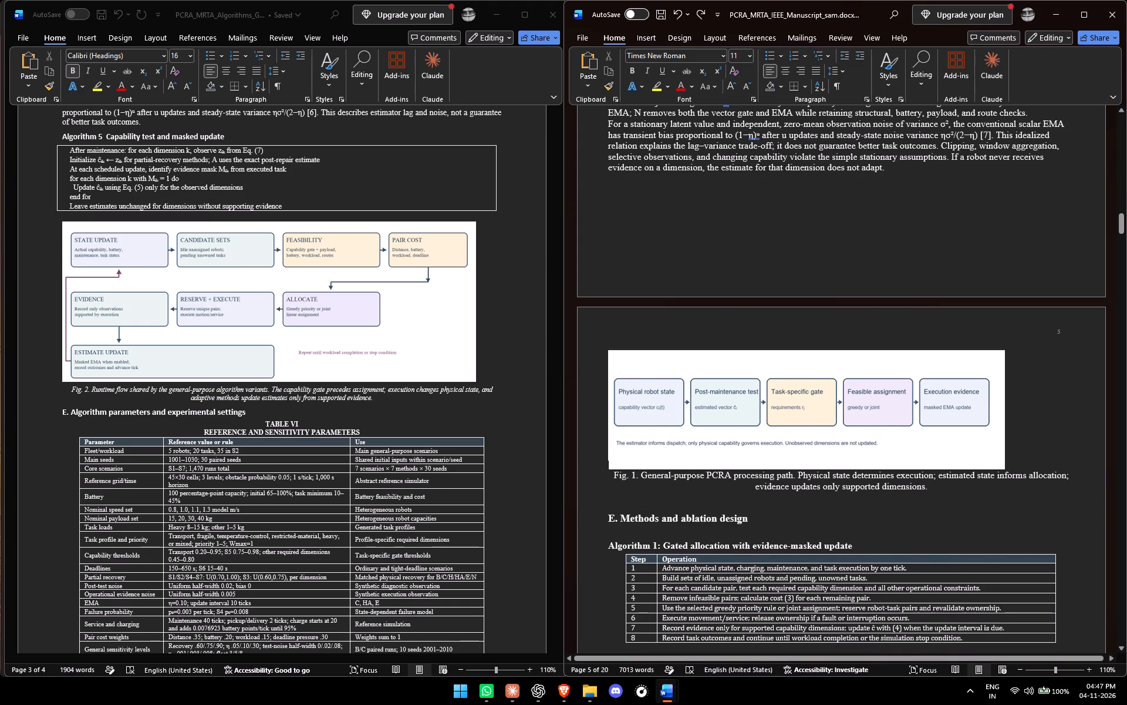
Centre the Fig. 1 image and reduce its height slightly.
click(606, 373)
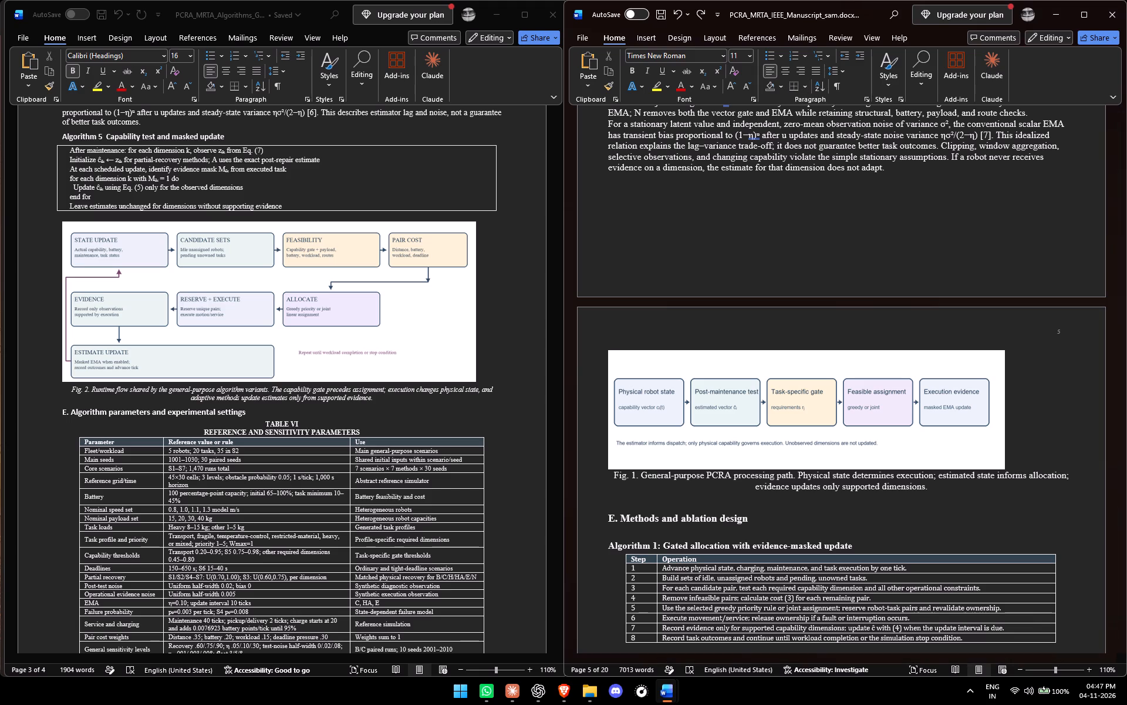
click(767, 373)
click(784, 73)
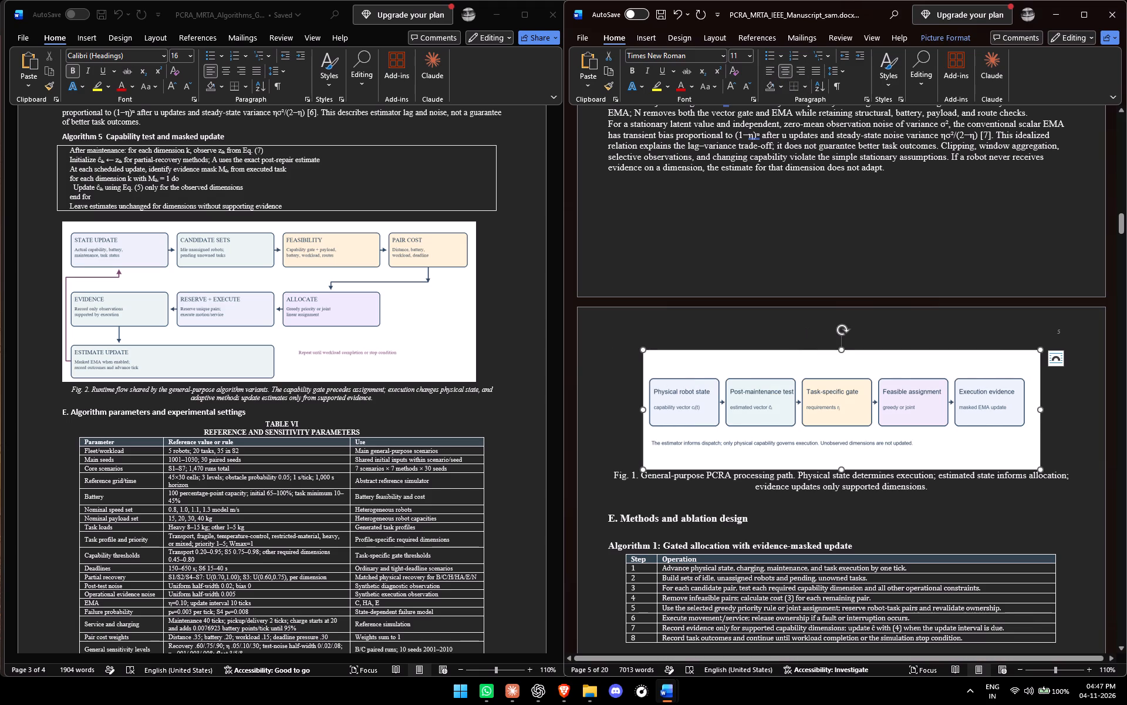
click(843, 467)
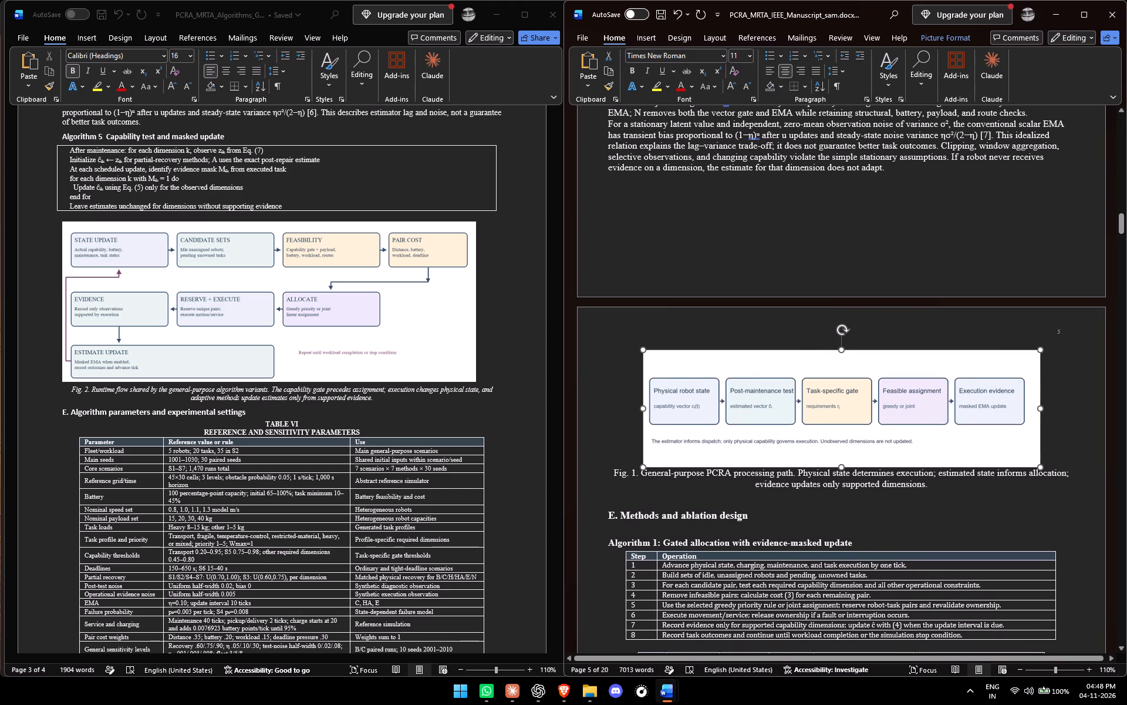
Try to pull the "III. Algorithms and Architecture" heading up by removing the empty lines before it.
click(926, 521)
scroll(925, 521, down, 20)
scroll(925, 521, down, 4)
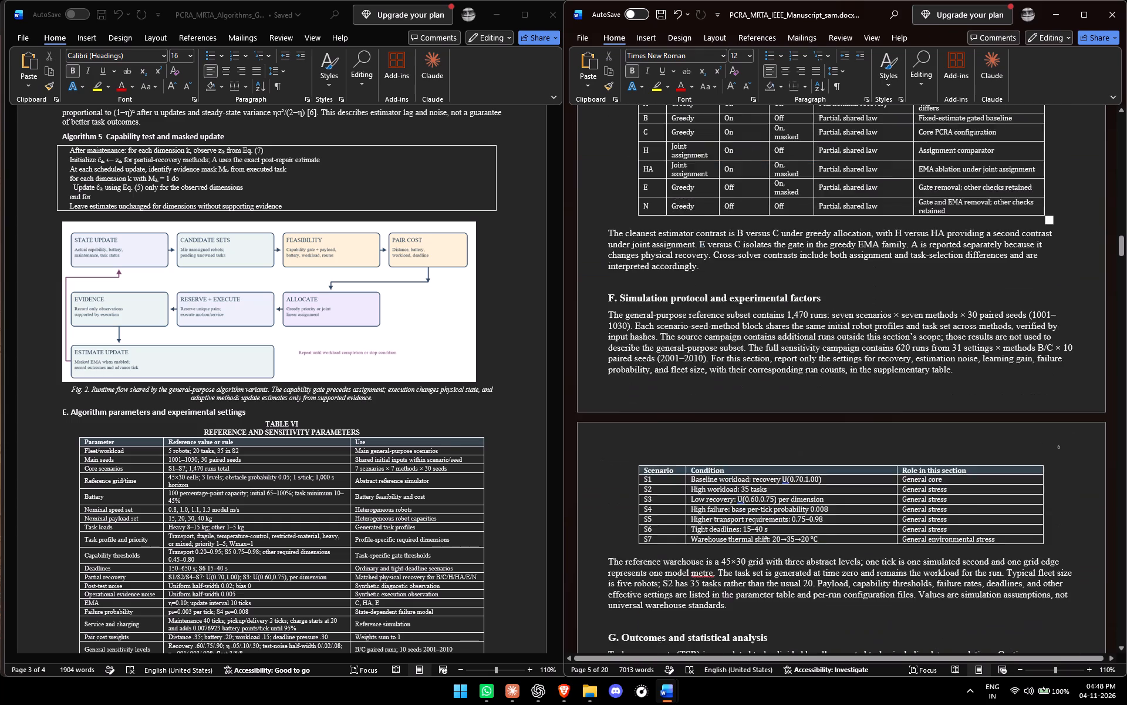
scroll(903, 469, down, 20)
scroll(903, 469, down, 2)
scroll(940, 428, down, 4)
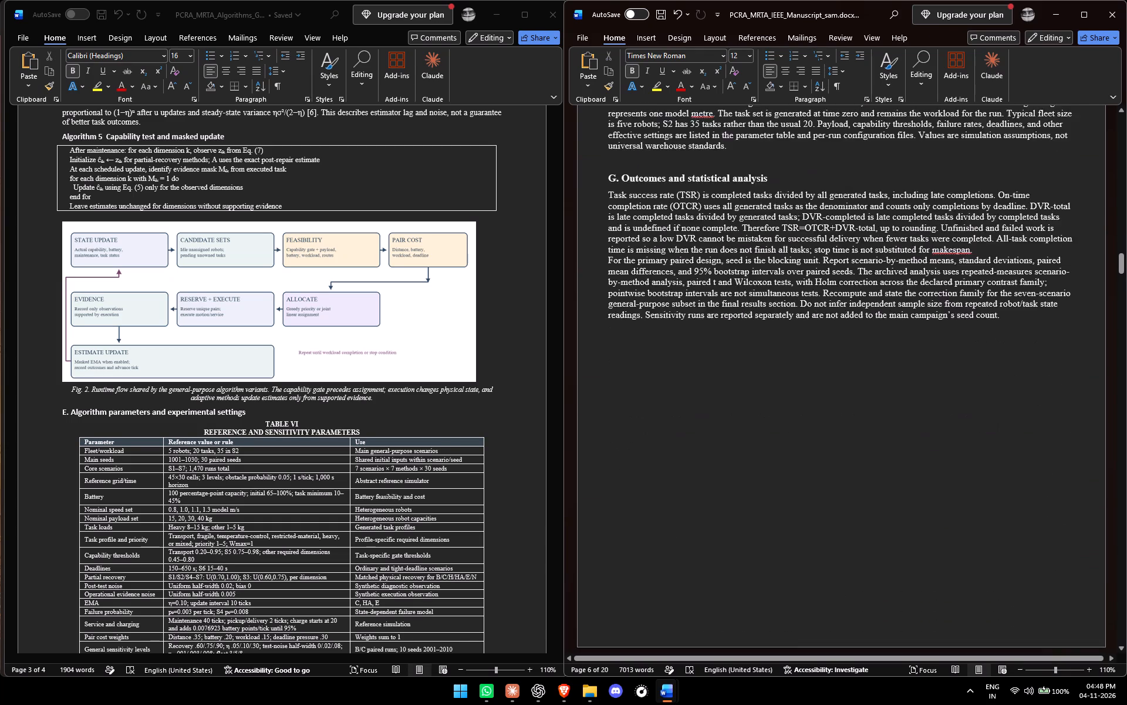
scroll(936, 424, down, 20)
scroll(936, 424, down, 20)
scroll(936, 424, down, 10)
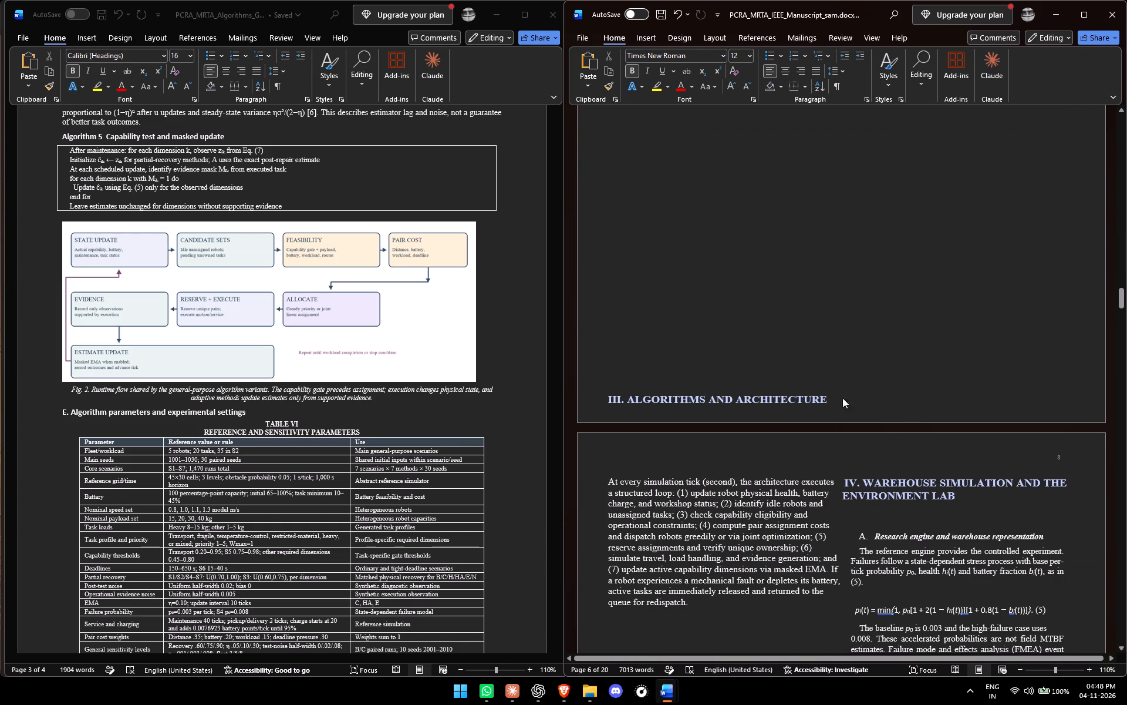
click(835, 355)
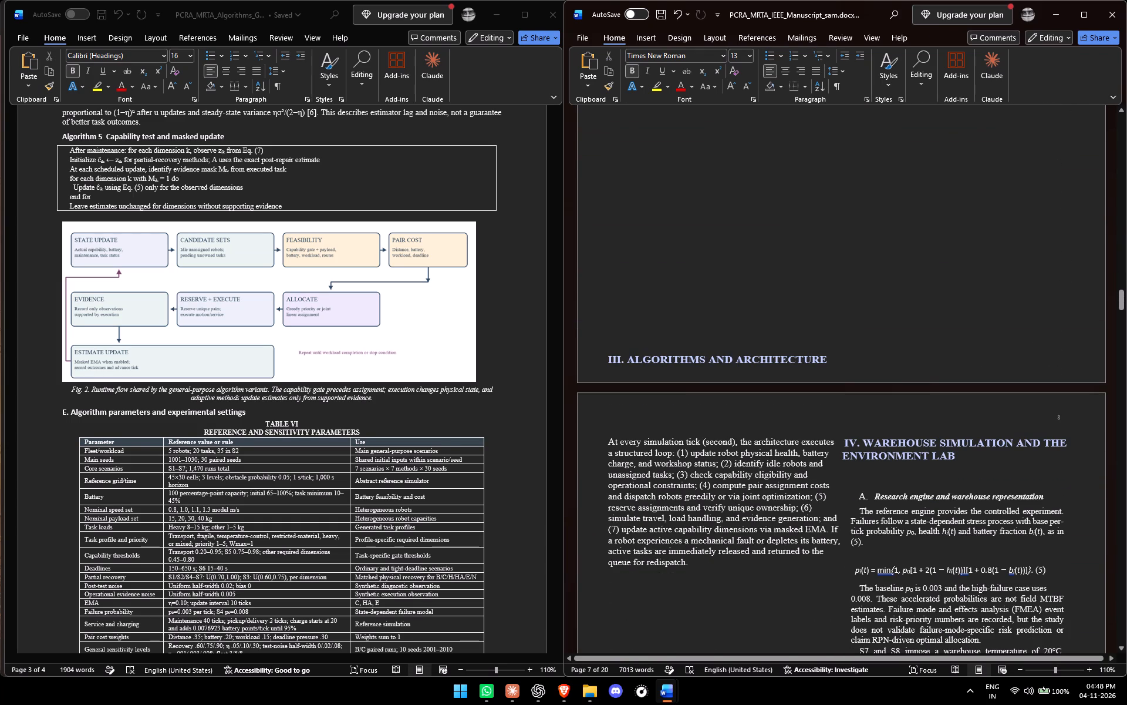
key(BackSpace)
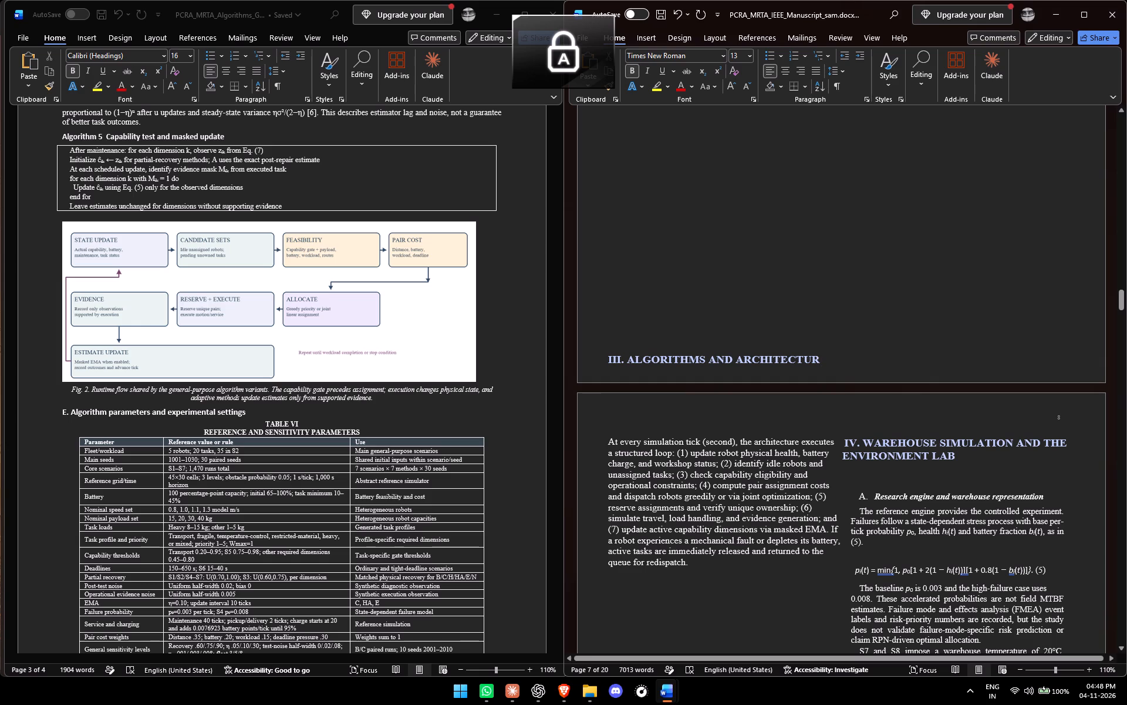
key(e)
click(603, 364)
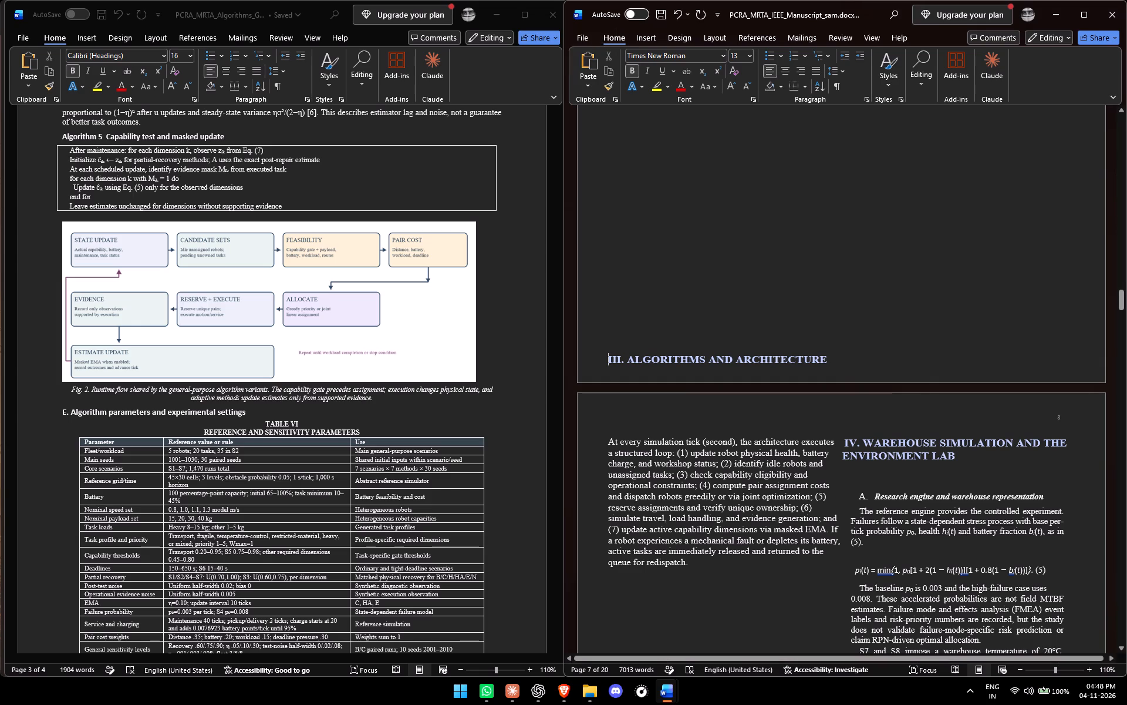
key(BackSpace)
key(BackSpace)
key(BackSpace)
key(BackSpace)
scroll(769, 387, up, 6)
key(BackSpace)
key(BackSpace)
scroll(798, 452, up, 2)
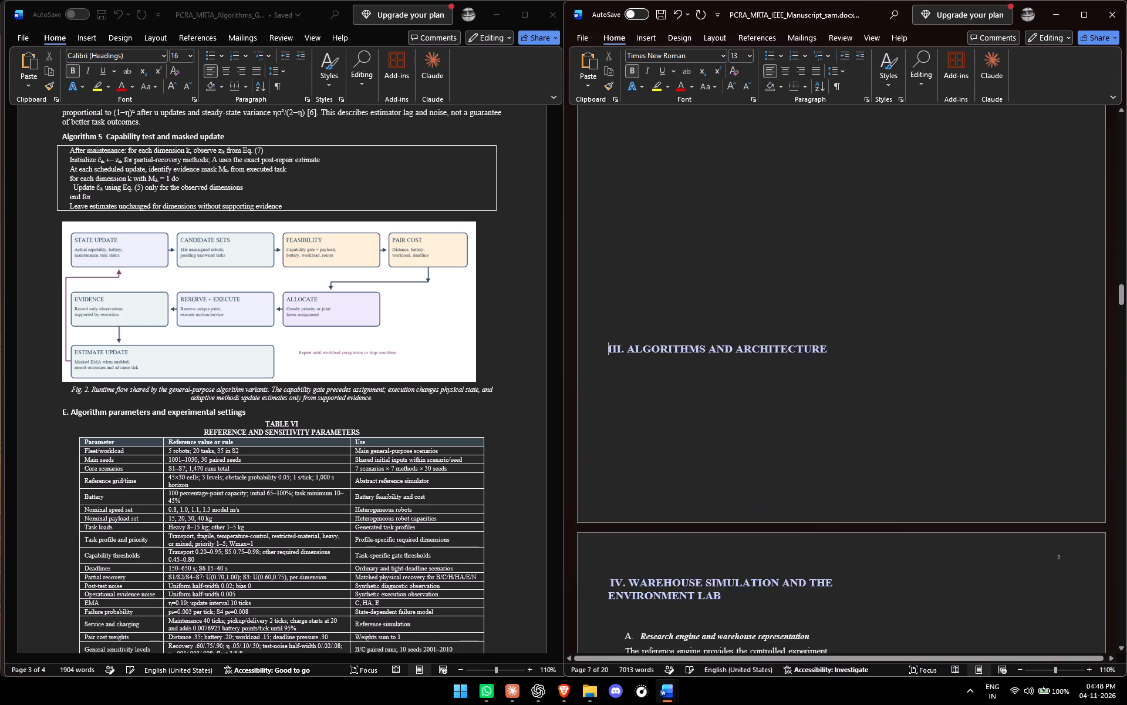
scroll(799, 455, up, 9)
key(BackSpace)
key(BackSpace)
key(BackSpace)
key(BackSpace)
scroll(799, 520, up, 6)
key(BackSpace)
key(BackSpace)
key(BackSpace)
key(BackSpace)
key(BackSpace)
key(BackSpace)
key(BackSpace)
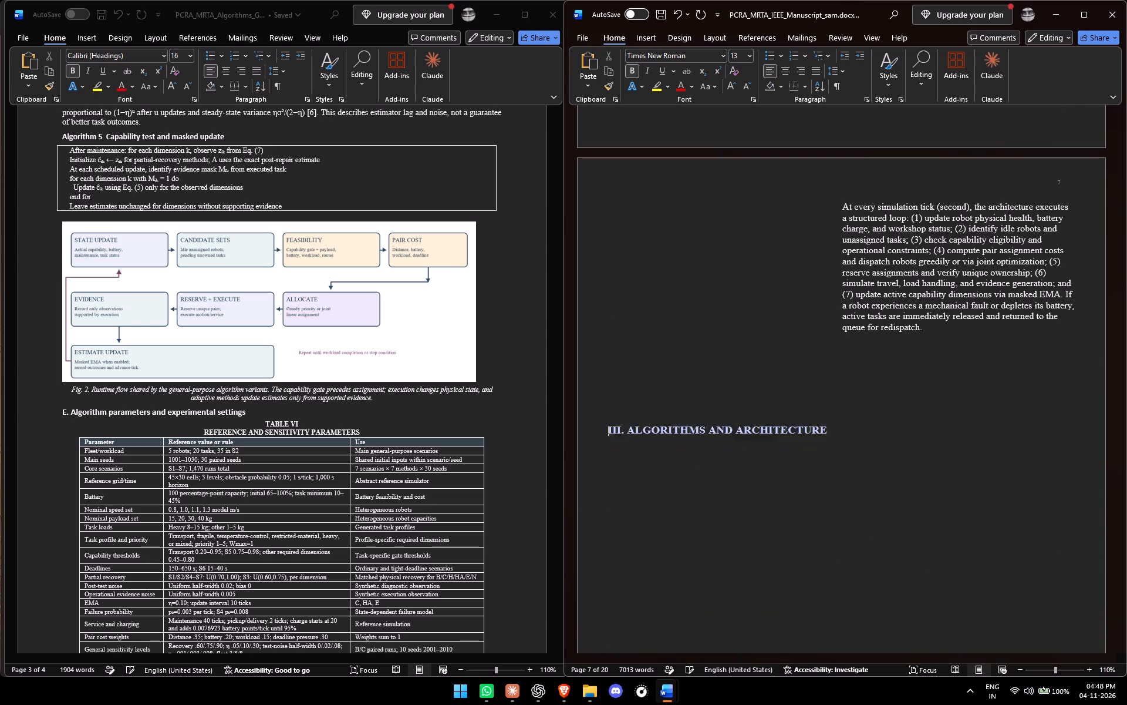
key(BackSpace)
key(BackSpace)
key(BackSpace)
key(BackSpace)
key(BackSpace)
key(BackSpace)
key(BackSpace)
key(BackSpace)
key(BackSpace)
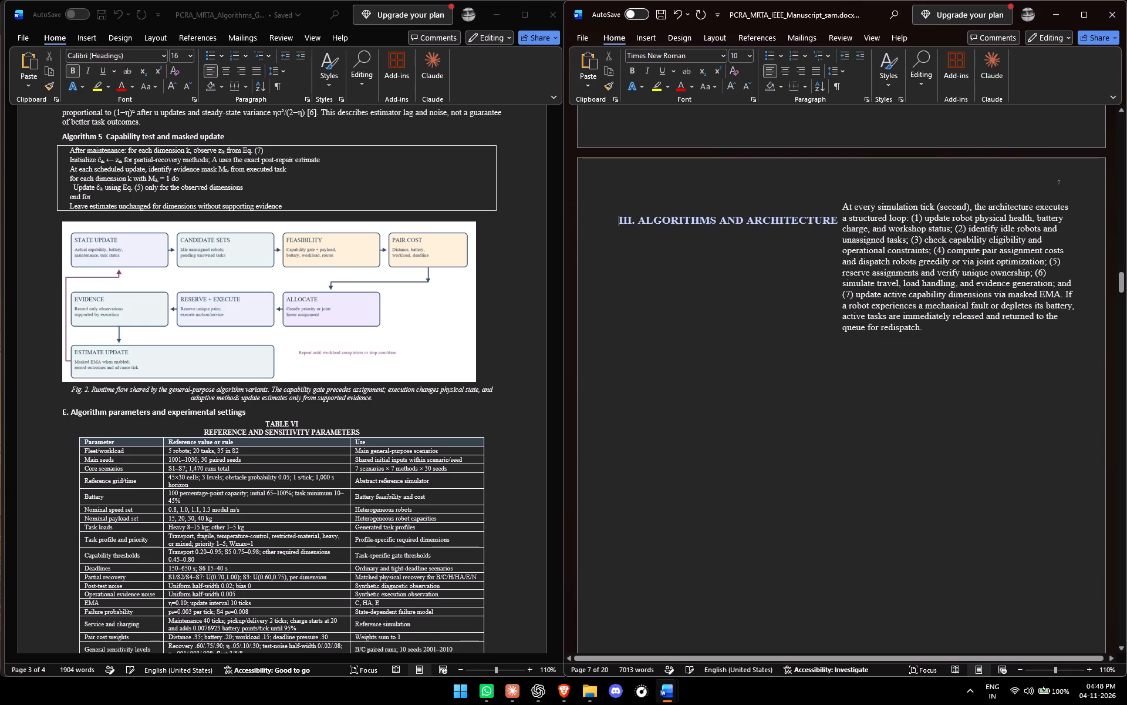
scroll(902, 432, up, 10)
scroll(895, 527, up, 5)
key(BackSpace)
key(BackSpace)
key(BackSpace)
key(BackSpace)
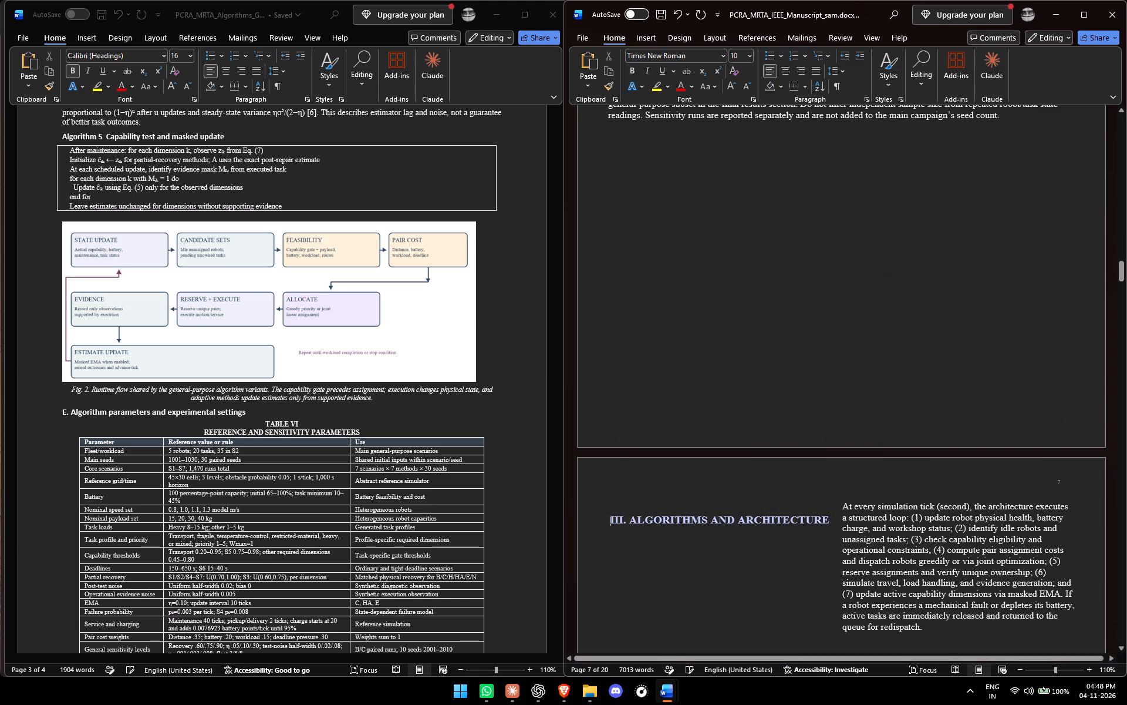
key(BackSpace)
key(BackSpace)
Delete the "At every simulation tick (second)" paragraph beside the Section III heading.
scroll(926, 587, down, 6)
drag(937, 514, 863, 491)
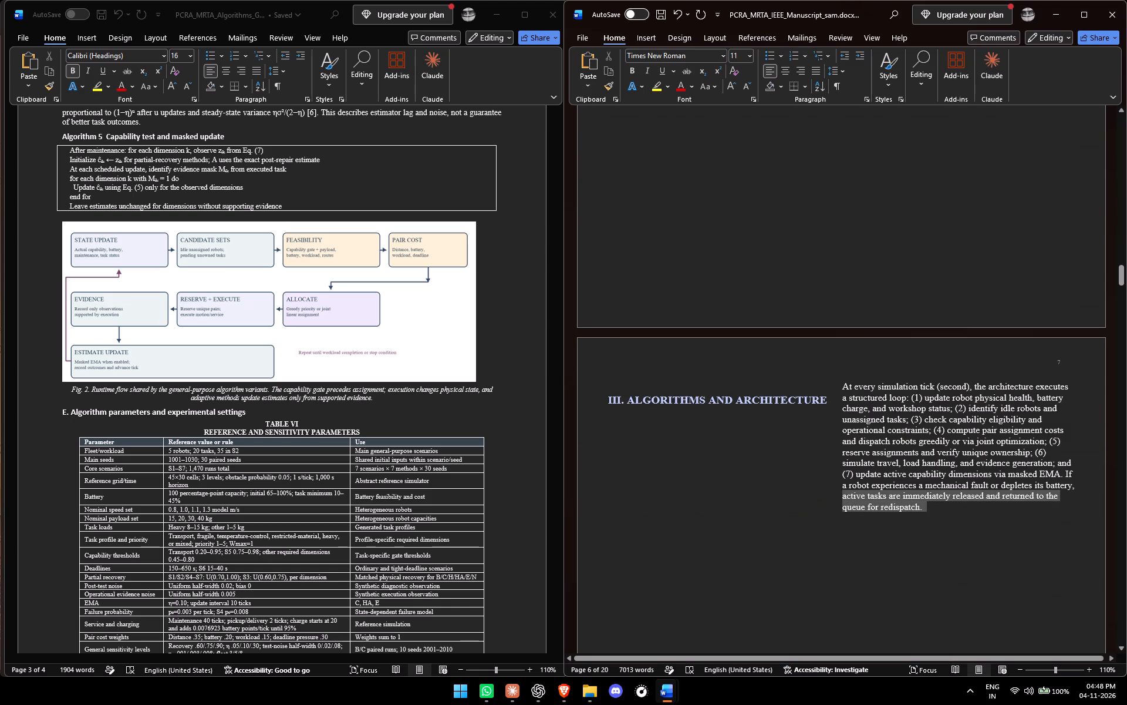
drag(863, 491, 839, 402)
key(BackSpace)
Undo the manuscript edits back through the deletion of Section III's old text, including the heading moves and Fig. 1 changes.
scroll(859, 456, down, 7)
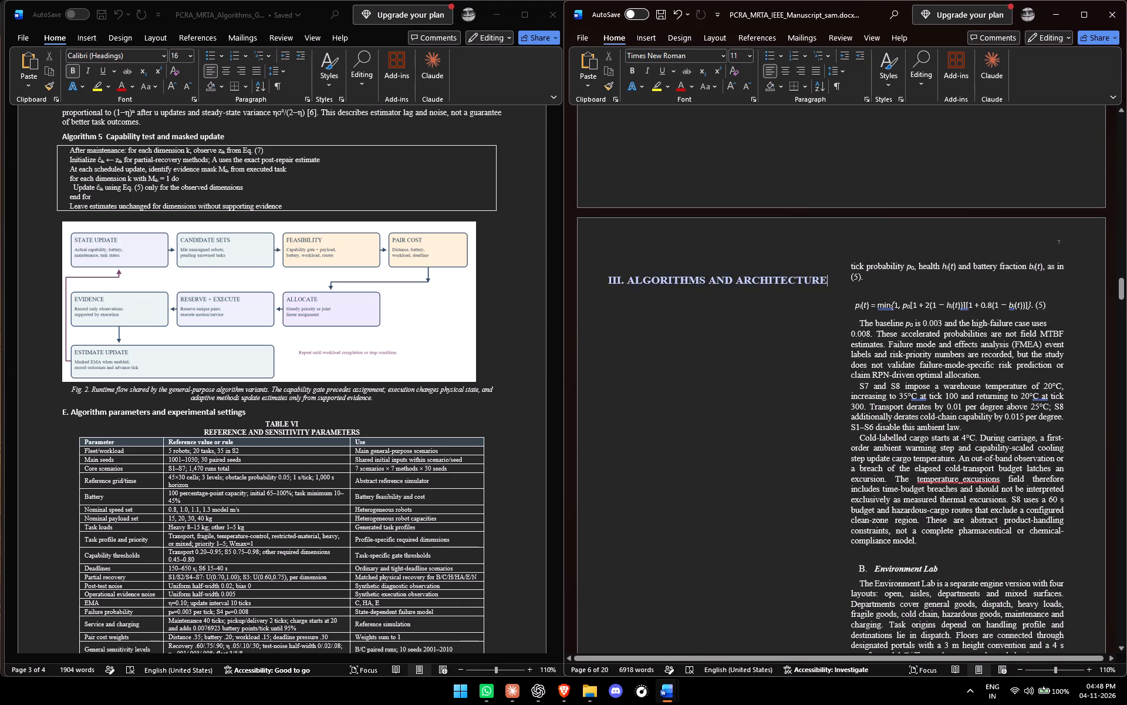
scroll(856, 456, down, 20)
scroll(856, 456, down, 7)
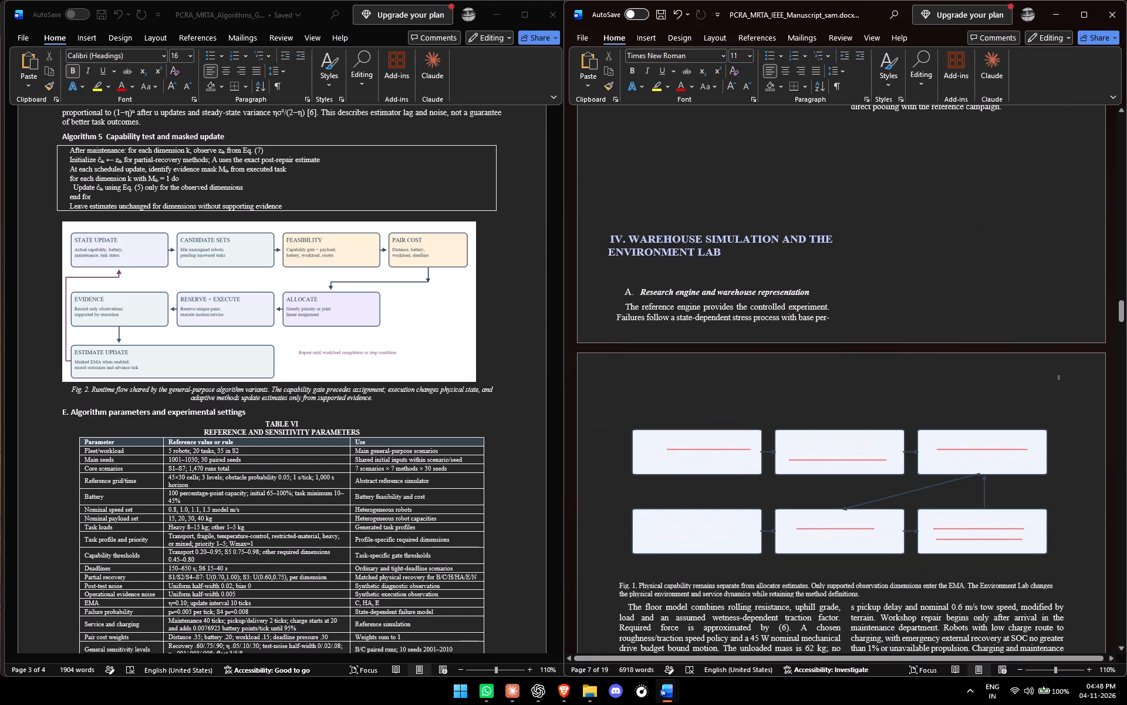
key(ctrl+z)
key(ctrl+z)
key(ctrl+z)
key(ctrl+z)
key(ctrl+z)
key(ctrl+z)
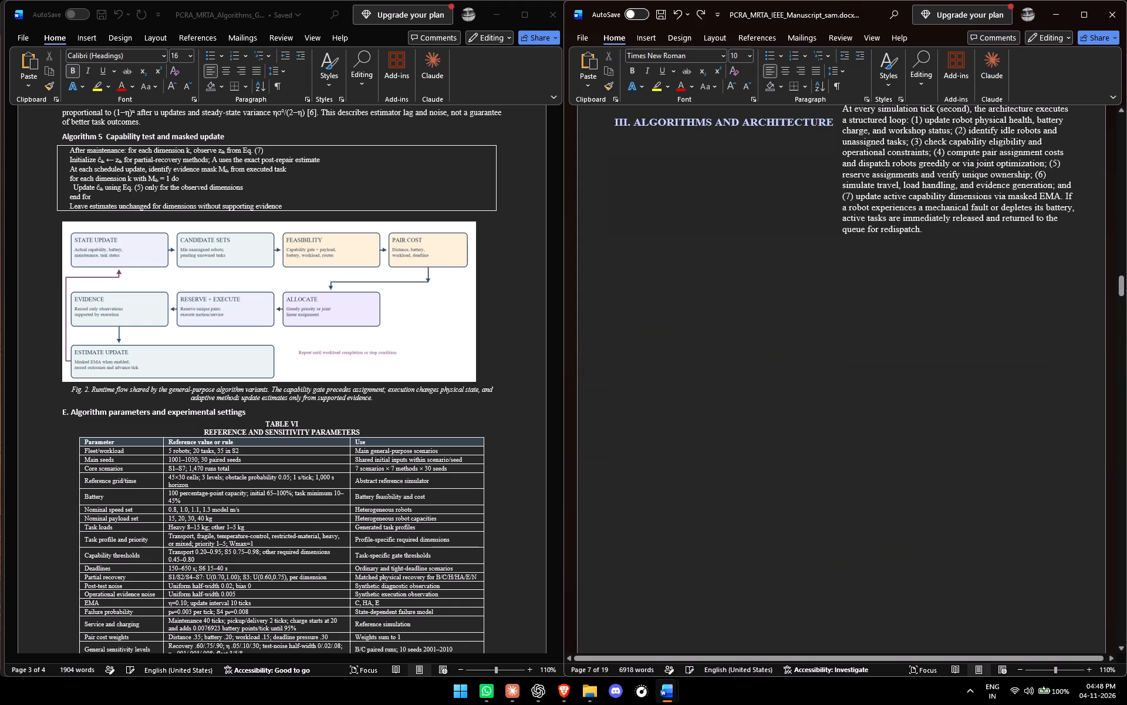
key(ctrl+z)
key(ctrl+z)
key(ctrl+z)
key(ctrl+z)
key(ctrl+z)
key(ctrl+z)
key(ctrl+z)
key(ctrl+z)
key(ctrl+z)
key(ctrl+z)
key(ctrl+z)
key(ctrl+z)
key(ctrl+z)
key(ctrl+z)
key(ctrl+z)
key(ctrl+z)
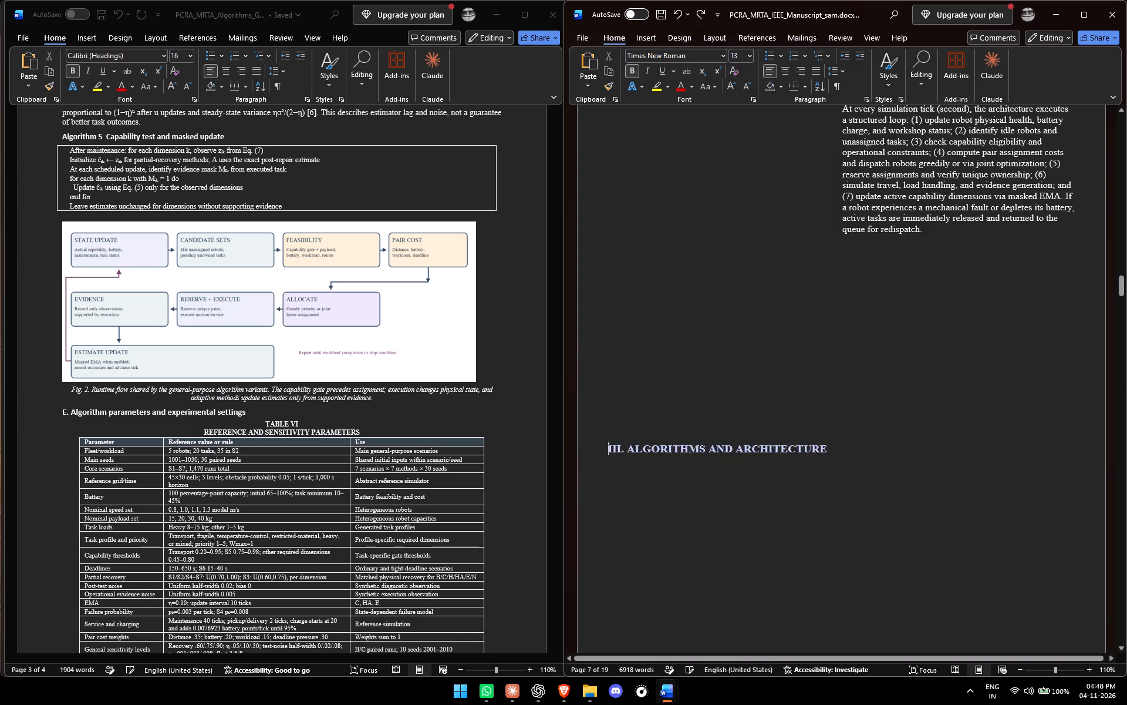
key(ctrl+z)
key(ctrl+z)
key(ctrl+z)
key(ctrl+z)
key(ctrl+z)
key(ctrl+z)
key(ctrl+z)
key(ctrl+z)
key(ctrl+z)
key(ctrl+z)
key(ctrl+z)
key(ctrl+z)
key(ctrl+z)
key(ctrl+z)
key(ctrl+z)
key(ctrl+z)
key(ctrl+z)
key(ctrl+z)
key(ctrl+z)
key(ctrl+z)
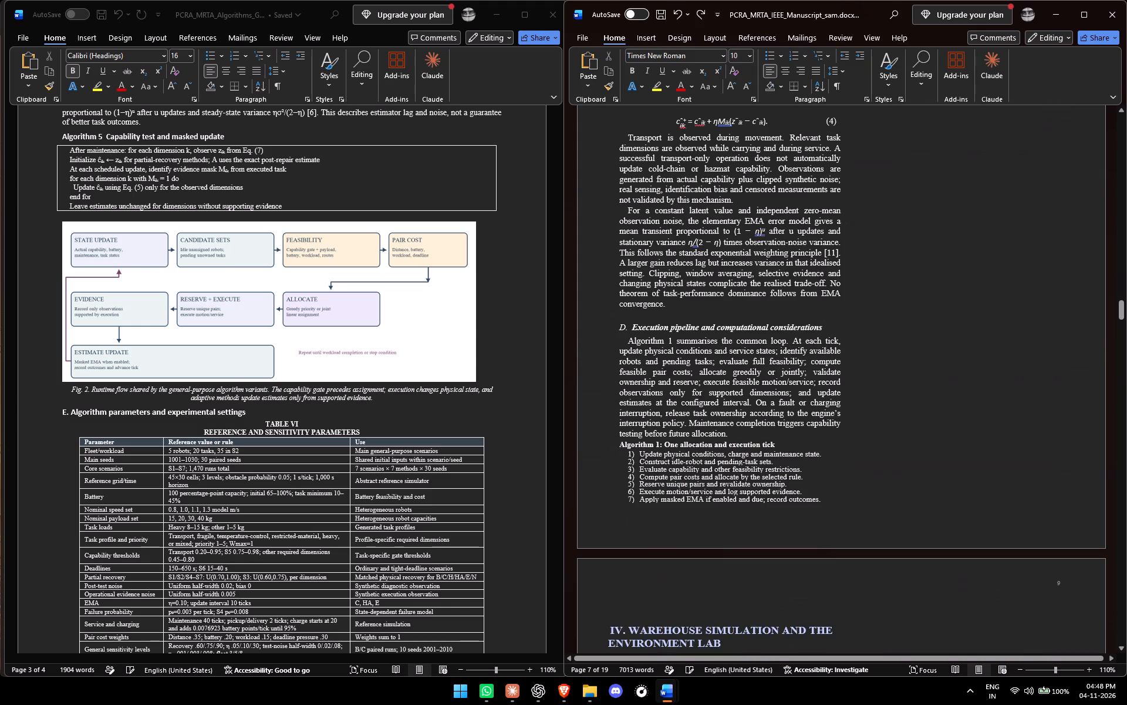
key(ctrl+z)
key(ctrl+z)
key(ctrl+z)
key(ctrl+z)
Undo the last two layout edits before the "IV. Warehouse Simulation and the Environment Lab" heading.
ctrl+scroll(868, 491, up, 6)
ctrl+scroll(869, 482, down, 9)
scroll(867, 486, up, 3)
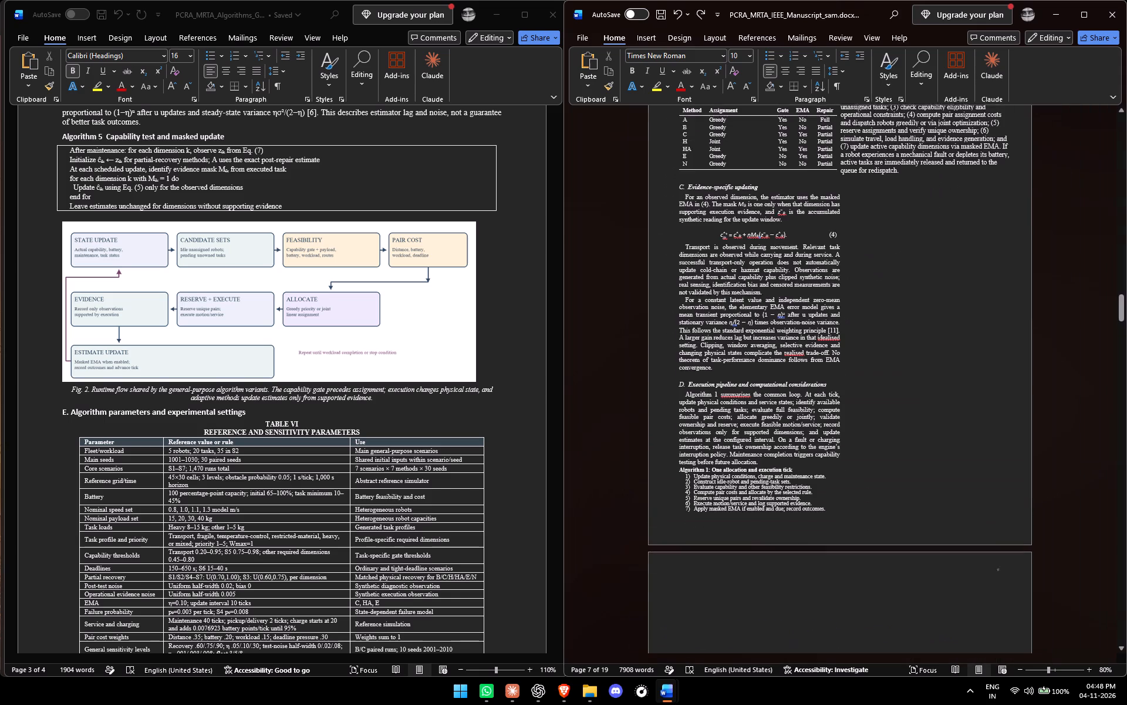
scroll(867, 486, up, 17)
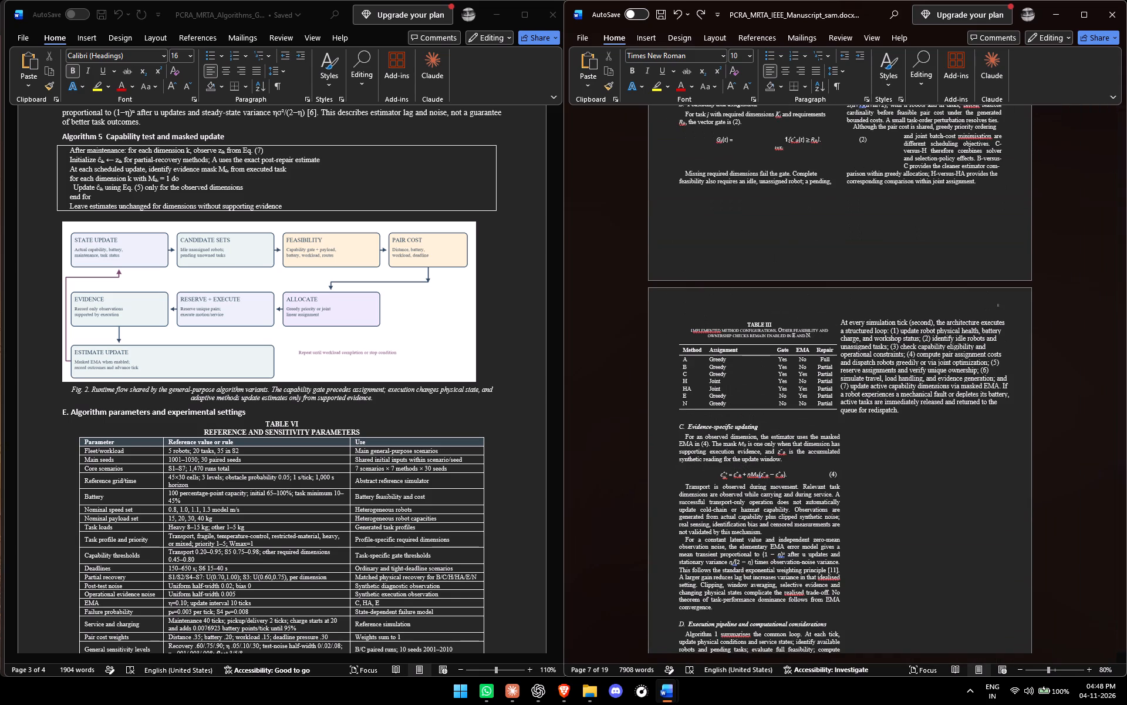
scroll(862, 511, down, 16)
scroll(860, 528, down, 8)
key(ctrl+z)
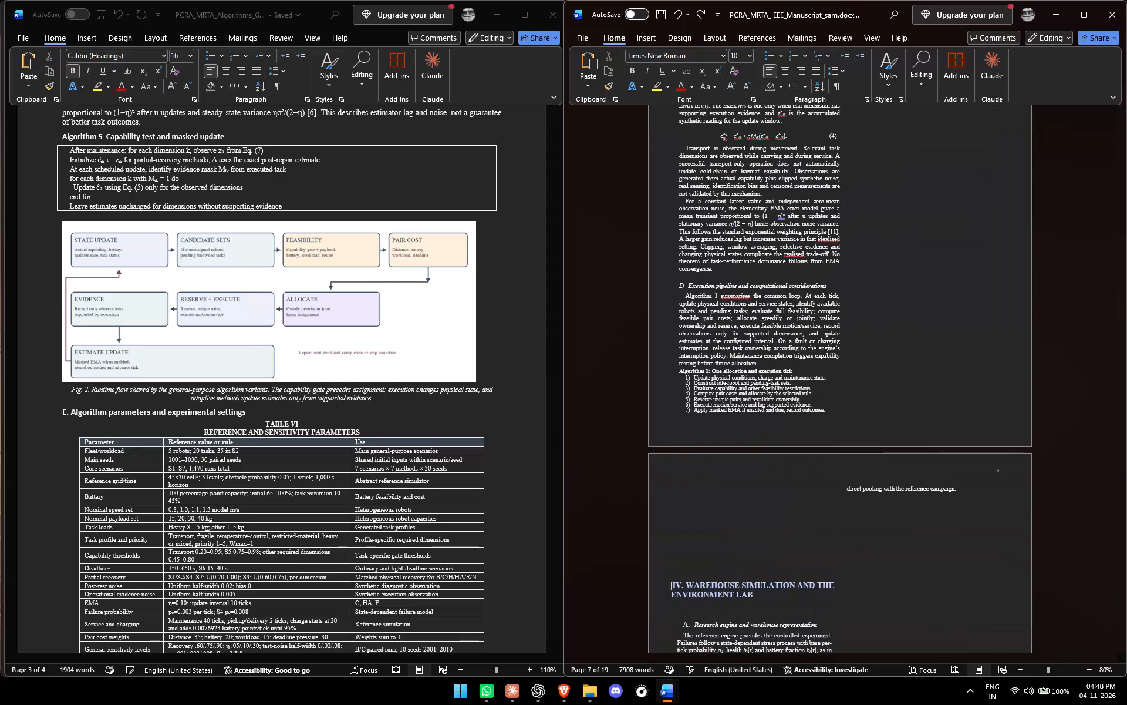
key(ctrl+z)
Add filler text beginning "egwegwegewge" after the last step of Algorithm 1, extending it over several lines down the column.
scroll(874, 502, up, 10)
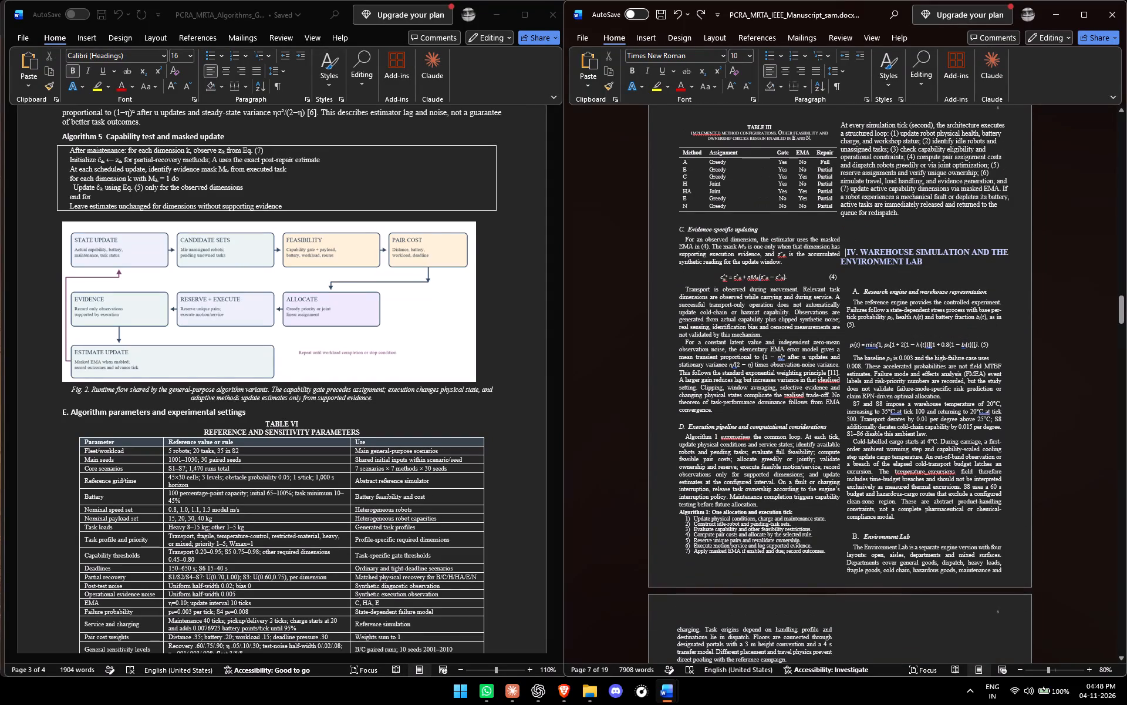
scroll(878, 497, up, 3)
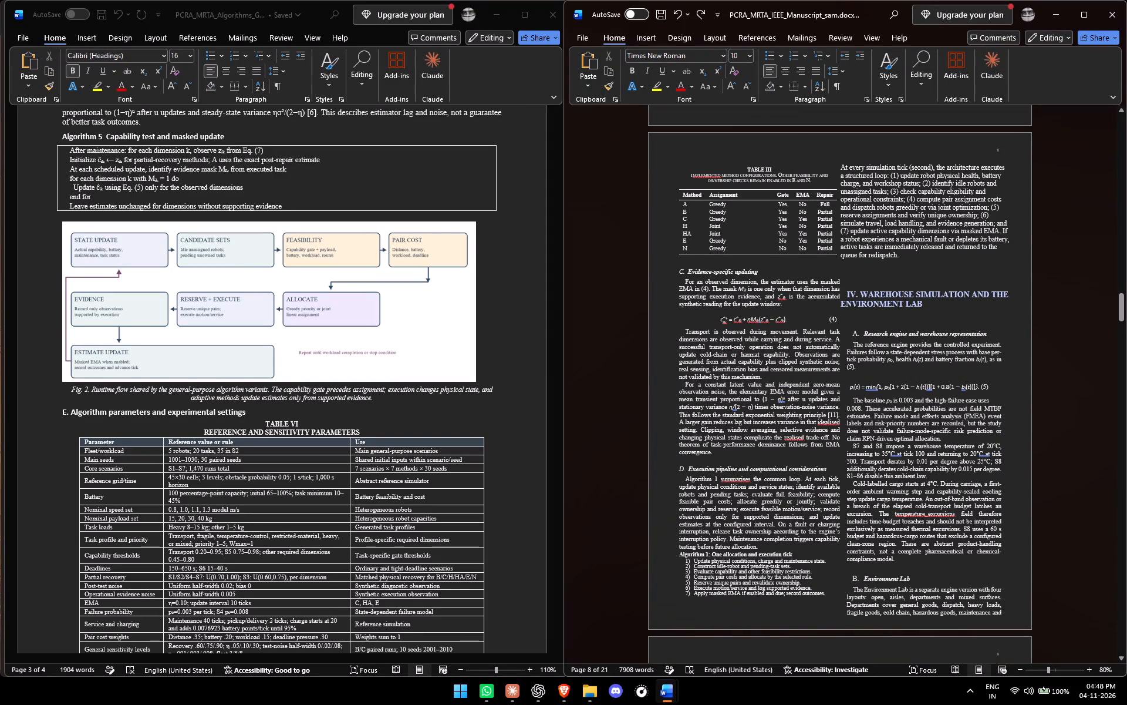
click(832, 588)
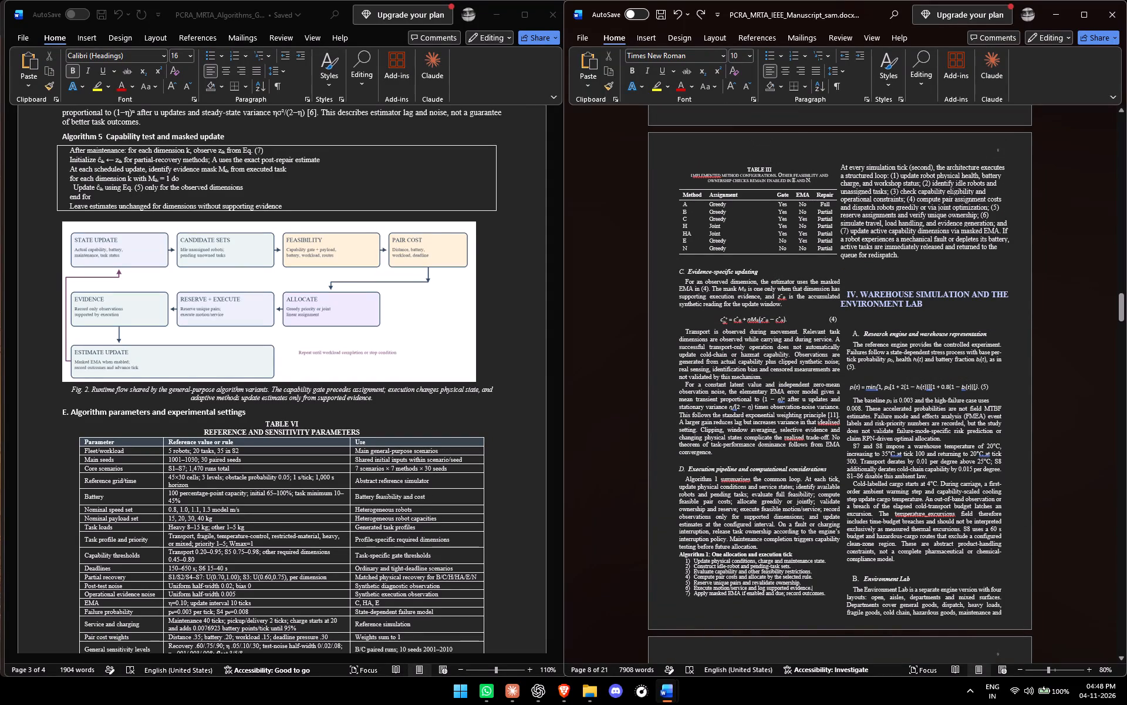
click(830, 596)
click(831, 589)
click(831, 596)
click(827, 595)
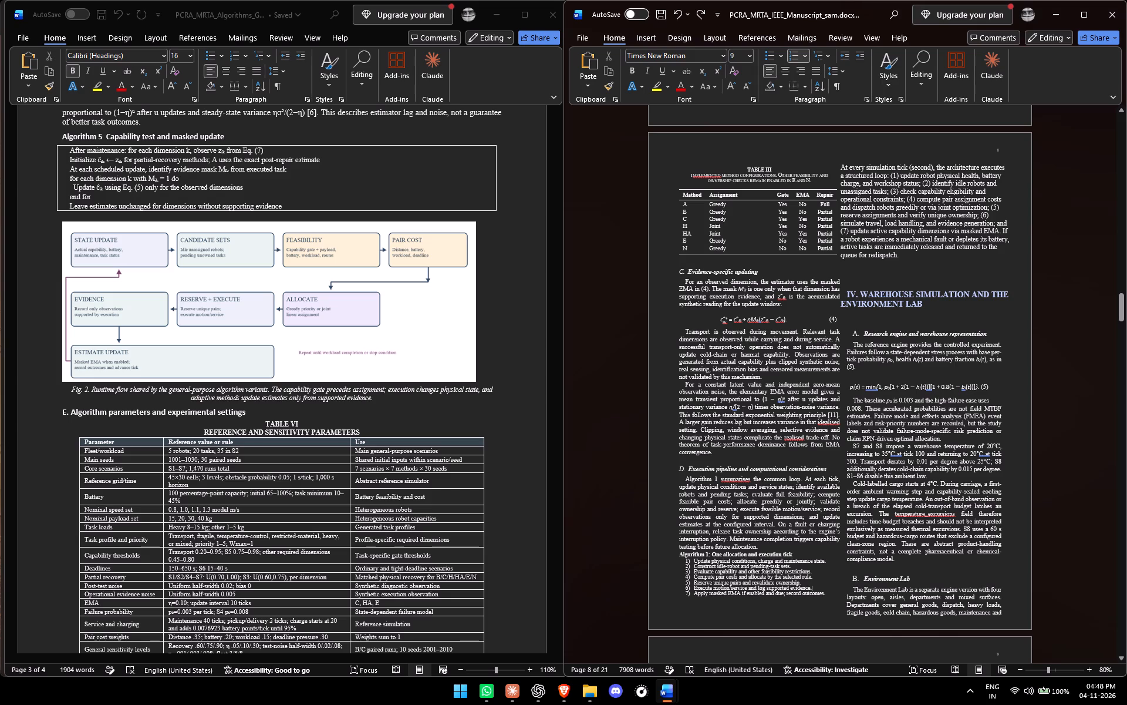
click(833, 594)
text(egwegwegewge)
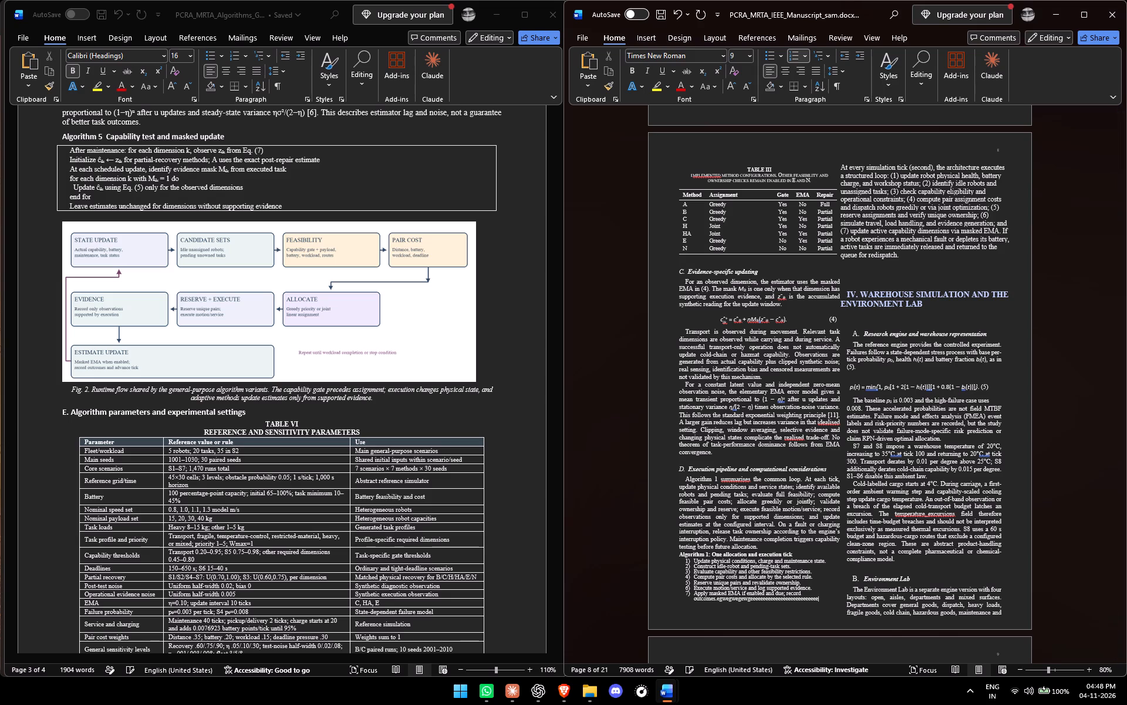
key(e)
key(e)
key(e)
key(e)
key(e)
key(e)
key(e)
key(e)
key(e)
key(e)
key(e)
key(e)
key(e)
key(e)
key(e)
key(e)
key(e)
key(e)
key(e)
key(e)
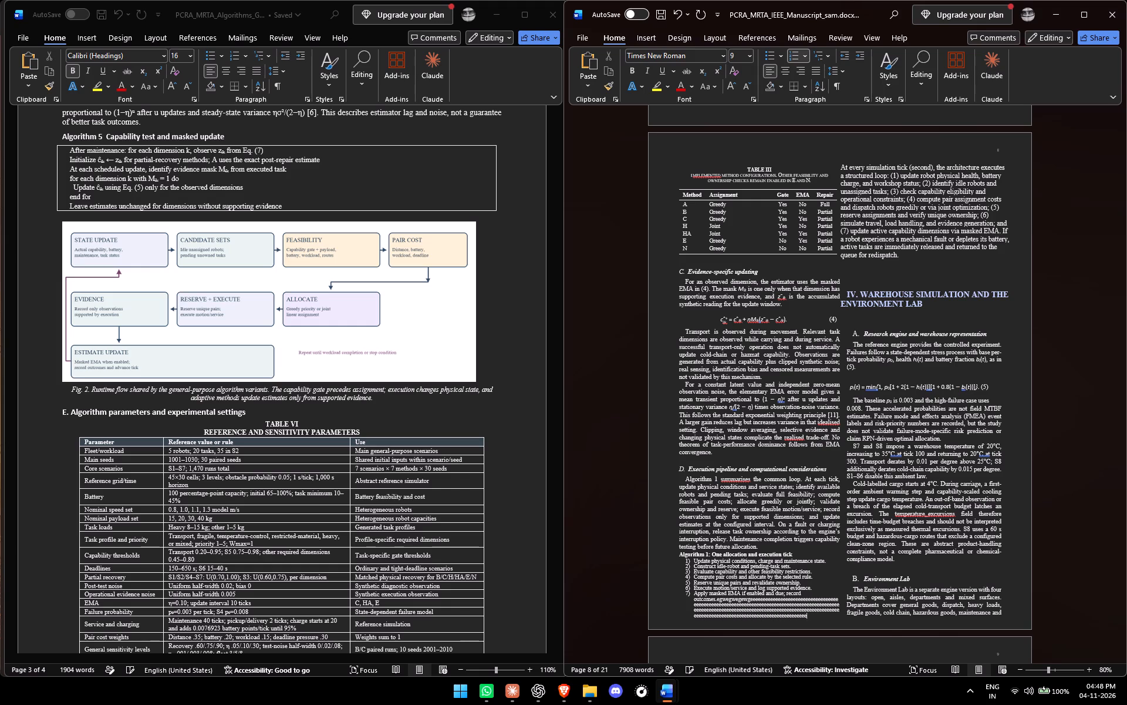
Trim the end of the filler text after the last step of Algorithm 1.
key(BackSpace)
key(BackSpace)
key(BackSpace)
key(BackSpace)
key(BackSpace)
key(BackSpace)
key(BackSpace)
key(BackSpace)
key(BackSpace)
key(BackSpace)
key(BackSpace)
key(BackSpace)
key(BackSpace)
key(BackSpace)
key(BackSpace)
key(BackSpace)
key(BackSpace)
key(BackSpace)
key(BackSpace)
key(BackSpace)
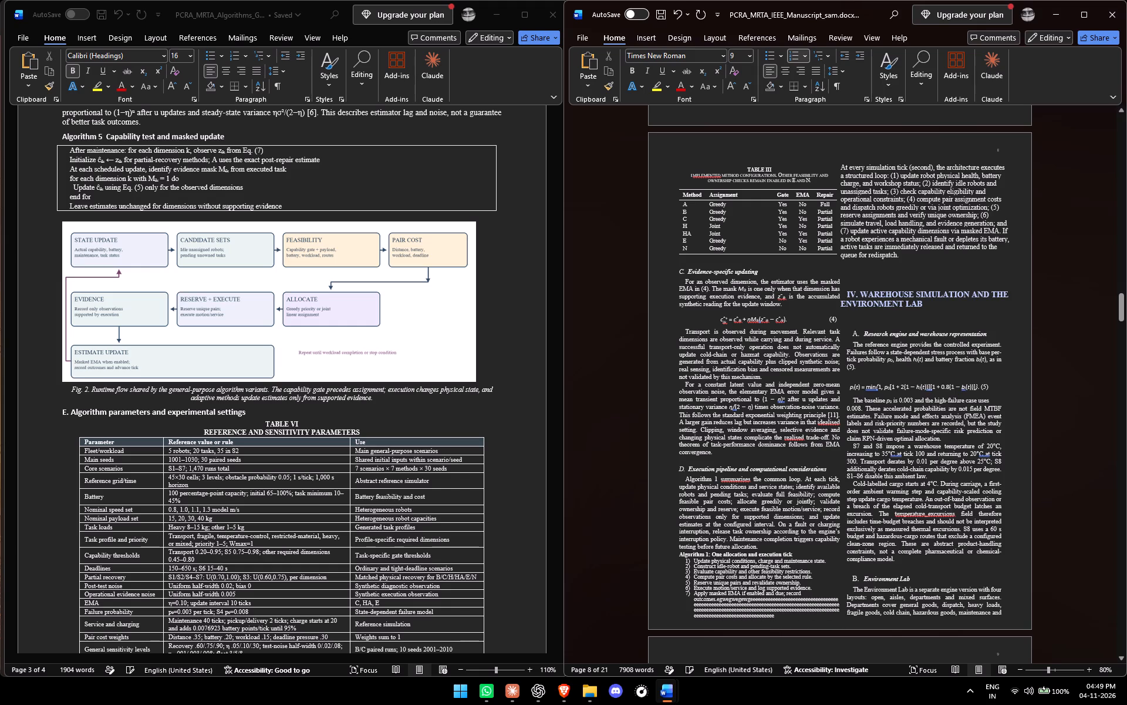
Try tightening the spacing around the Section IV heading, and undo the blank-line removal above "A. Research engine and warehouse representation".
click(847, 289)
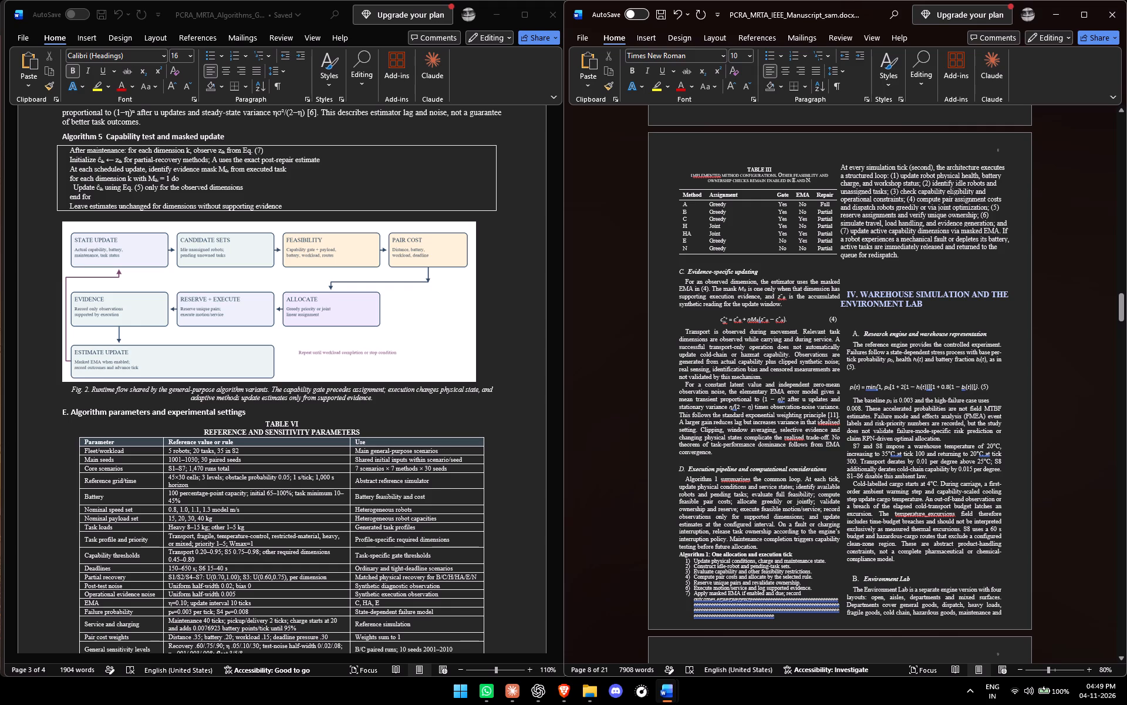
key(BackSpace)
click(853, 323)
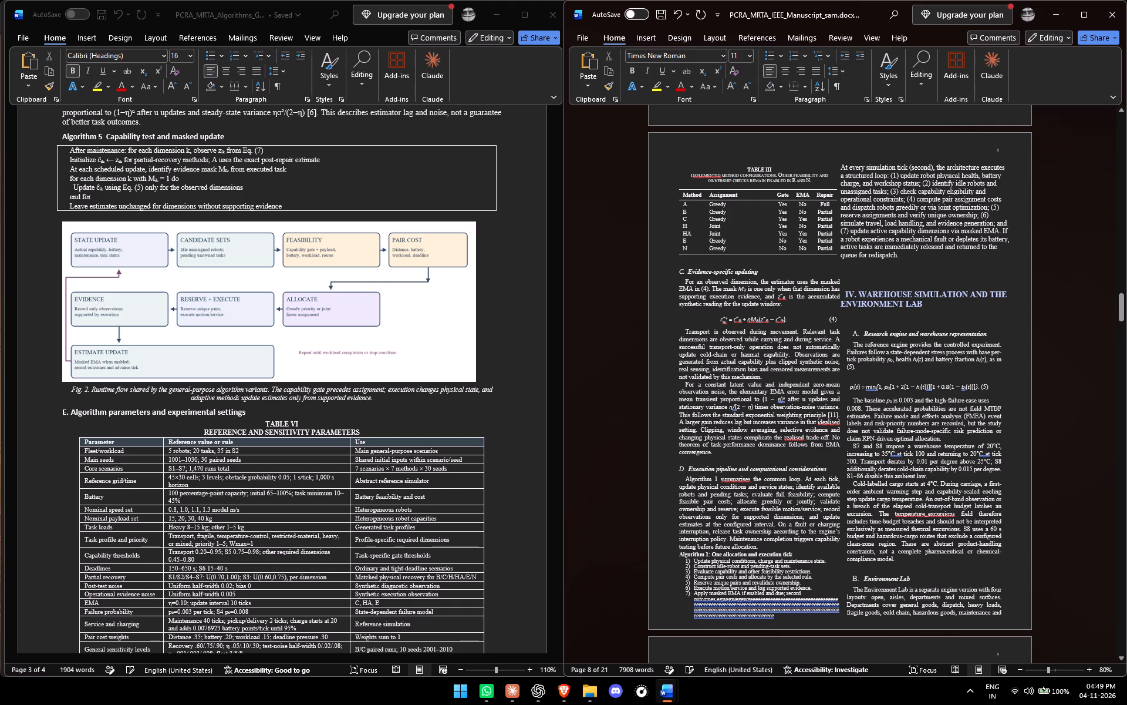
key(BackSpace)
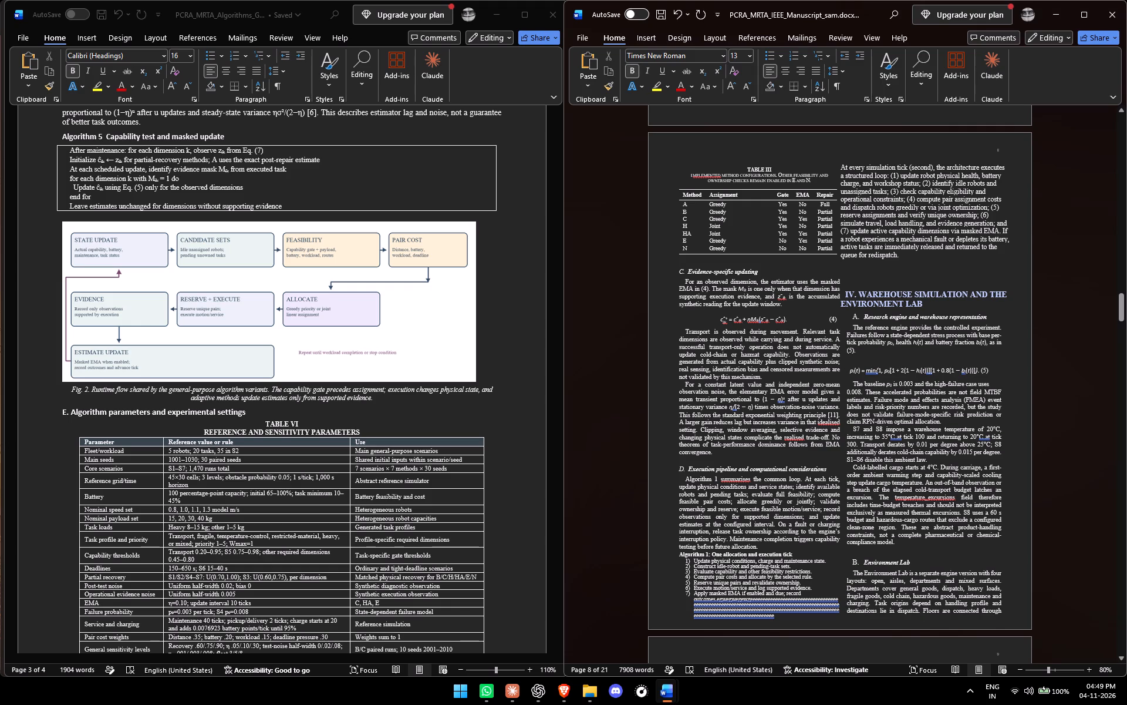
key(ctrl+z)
Insert blank lines before the "IV. Warehouse Simulation and the Environment Lab" heading until it moves onto the next page.
click(842, 293)
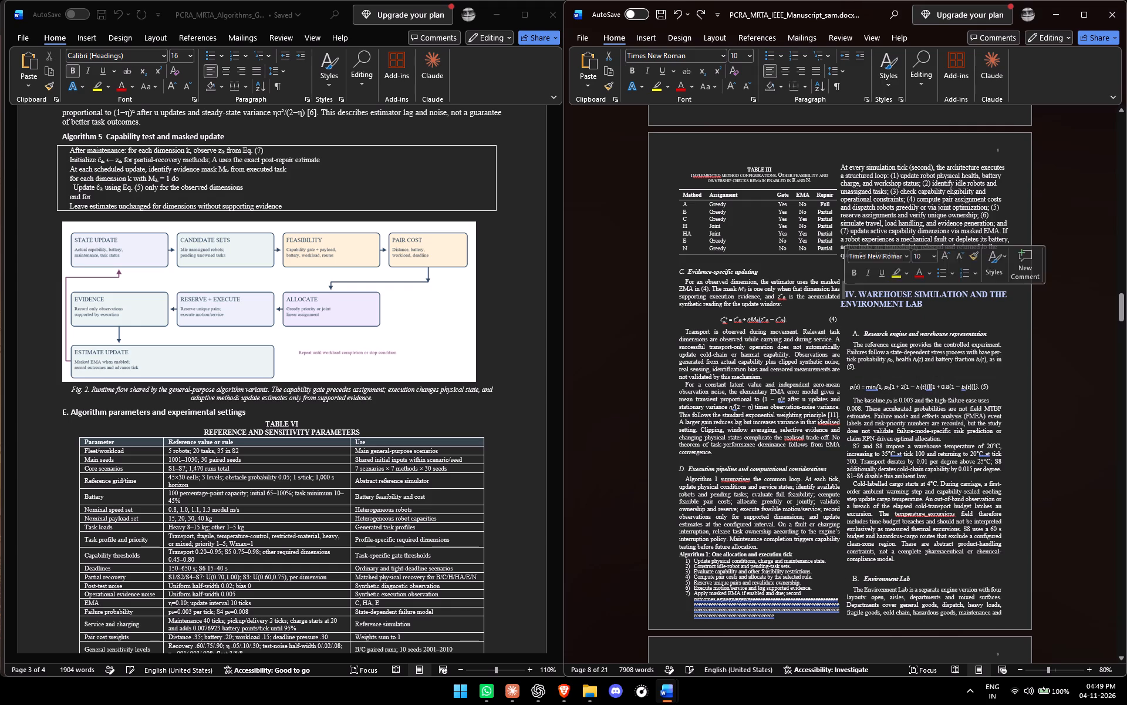
key(Return)
key(Return)
key(Return)
key(Return)
key(Return)
key(Return)
key(Return)
key(Return)
key(Return)
key(Return)
key(Return)
key(Return)
key(Return)
key(Return)
key(Return)
key(Return)
key(Return)
key(Return)
key(Return)
key(Return)
key(Return)
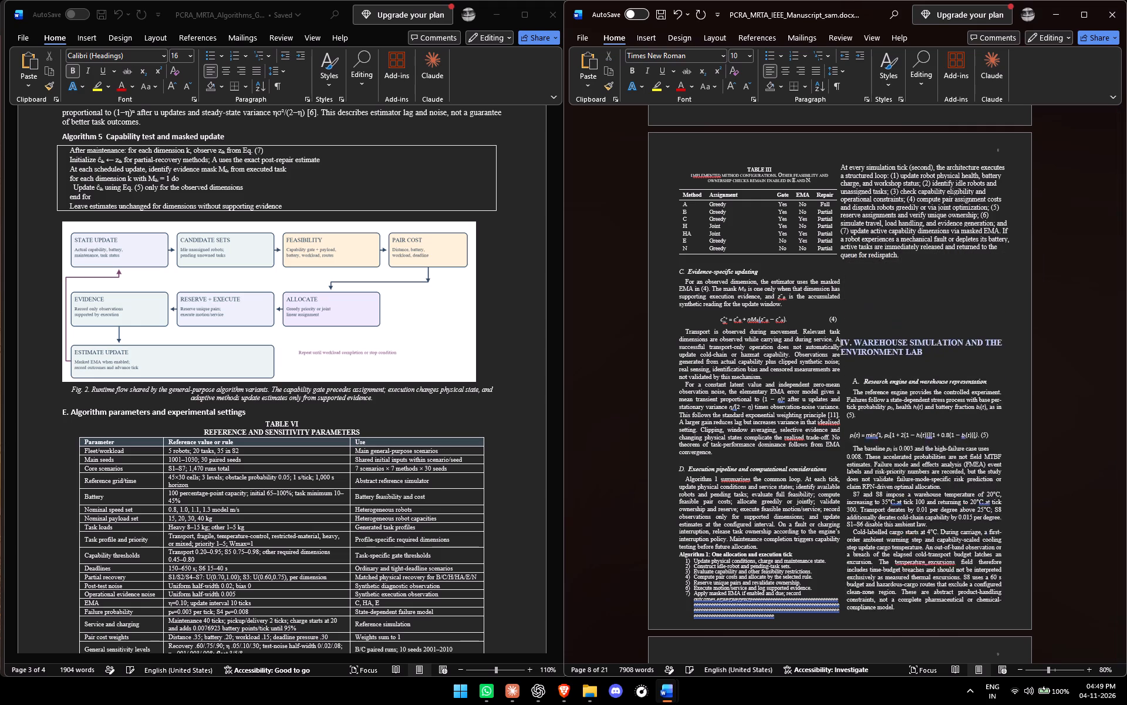
key(Return)
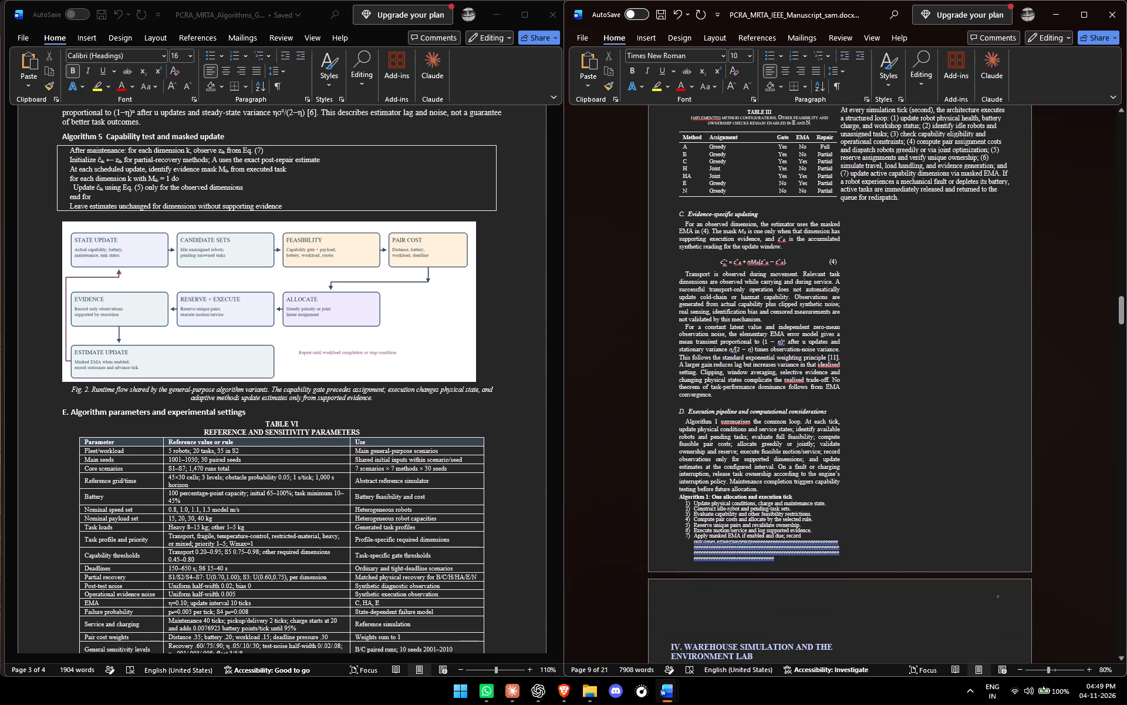
Delete the old Section III content from Table III through Algorithm 1, including the filler text.
click(785, 568)
drag(785, 561, 716, 320)
scroll(713, 328, up, 4)
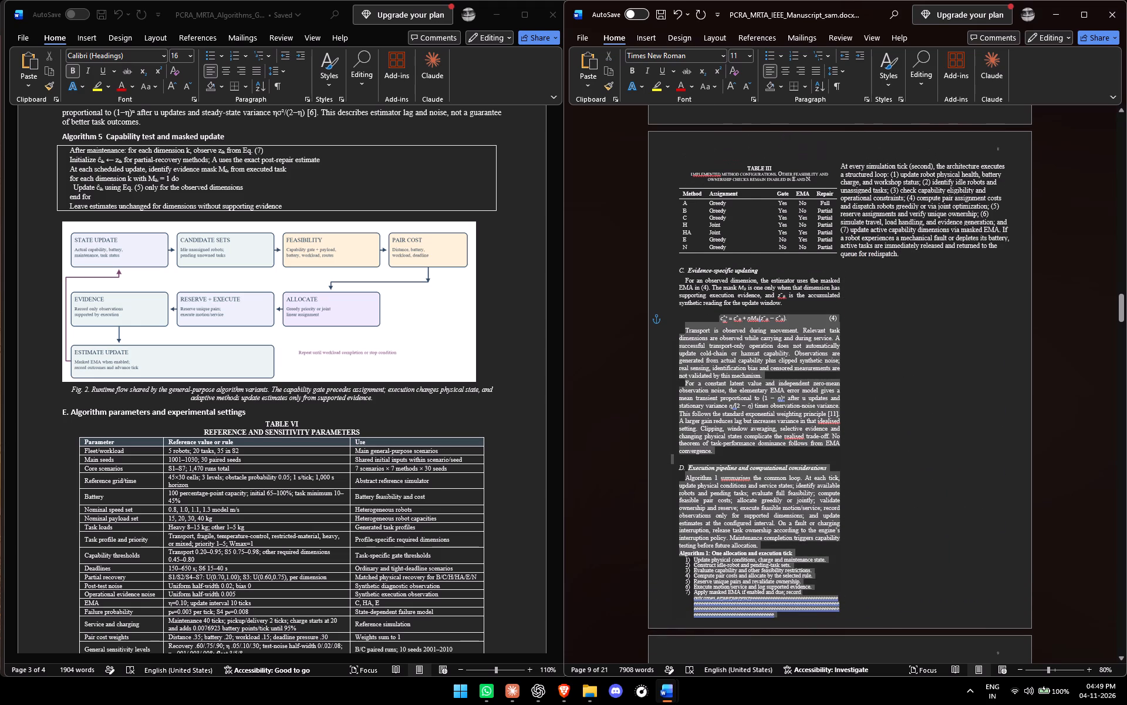
drag(716, 320, 713, 149)
key(BackSpace)
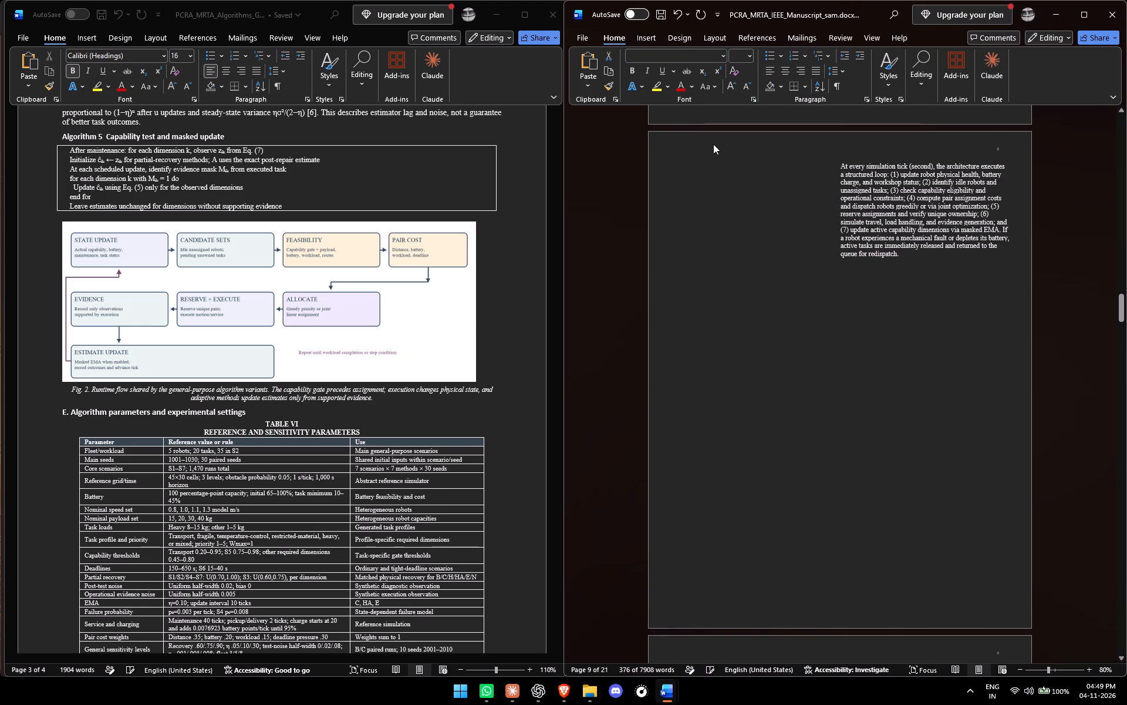
Delete the "At every simulation tick (second)" paragraph.
scroll(910, 311, up, 5)
drag(915, 321, 830, 217)
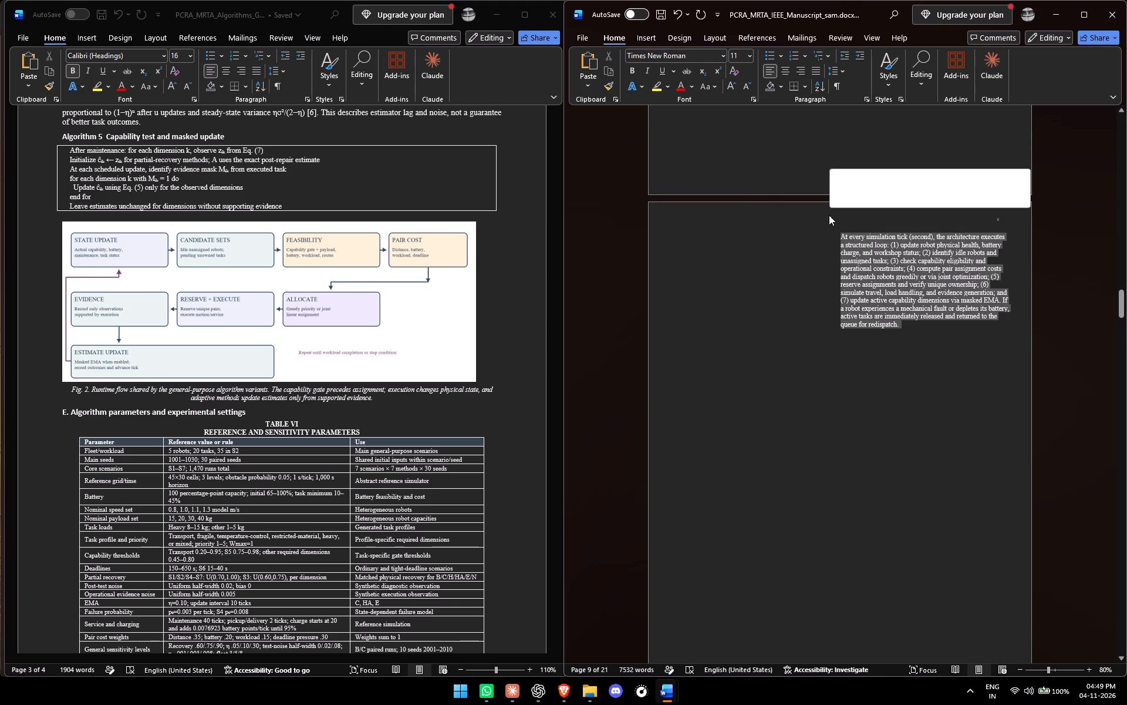
key(BackSpace)
Insert blank lines before the Section IV heading until it moves partway down the page's second column.
scroll(819, 329, up, 5)
scroll(821, 351, down, 12)
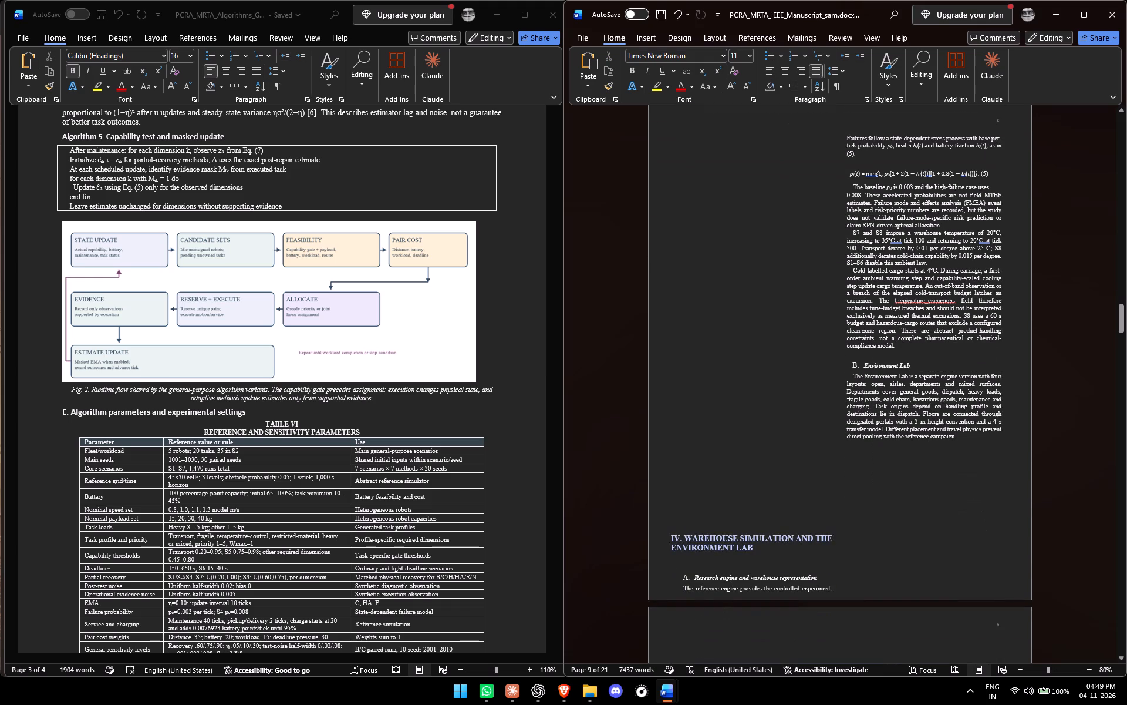
click(666, 534)
key(Return)
key(Return)
key(Return)
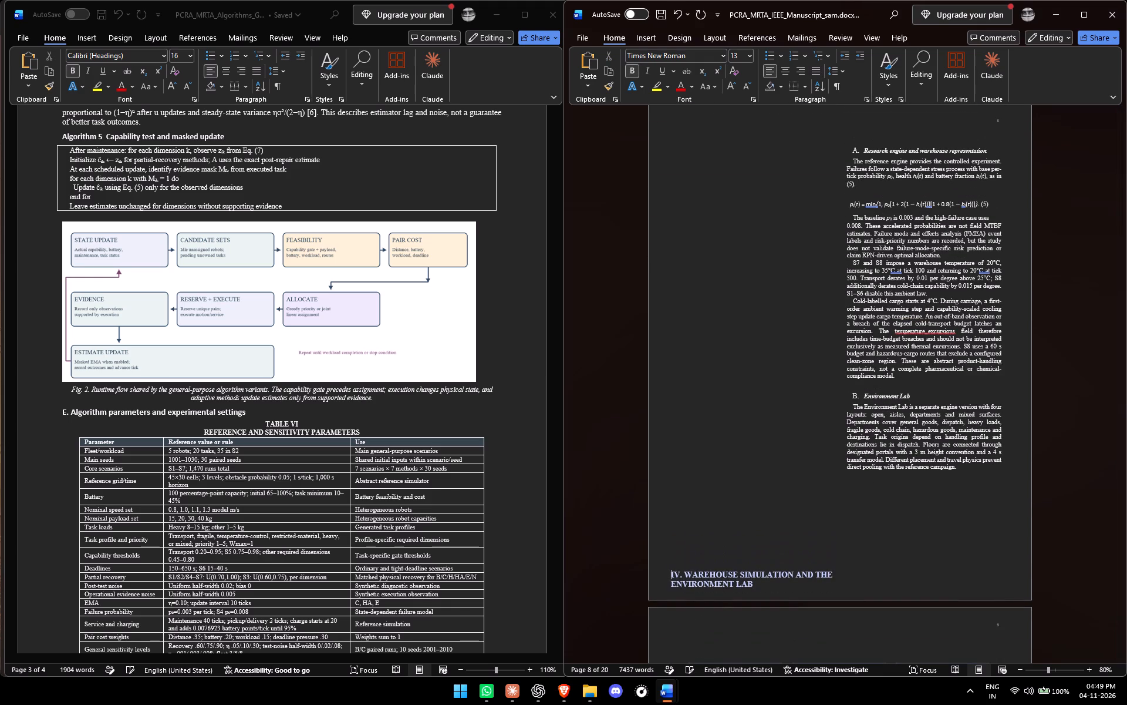
key(Return)
key(Return)
key(Return)
key(Return)
key(Return)
key(Return)
key(Return)
key(Return)
key(Return)
key(Return)
key(Return)
key(Return)
key(Return)
key(Return)
key(Return)
key(Return)
key(Return)
key(Return)
key(Return)
key(Return)
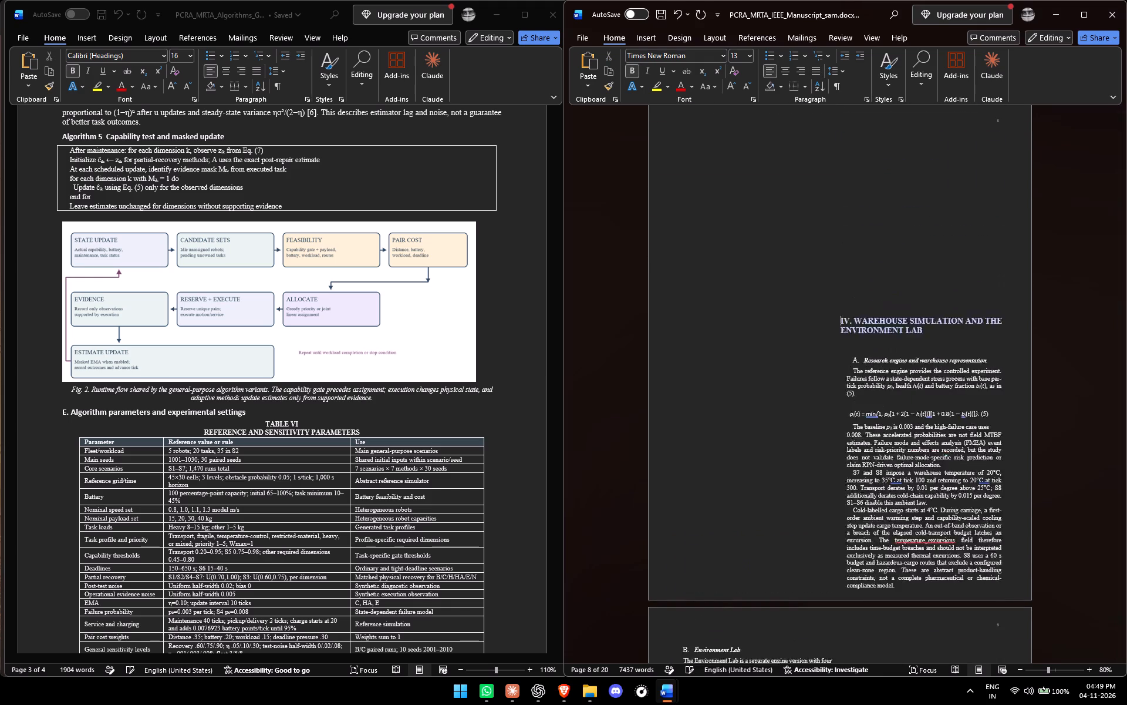
Delete the old Section III body from "A. Capability state and recovery" through the end of "B. Feasibility and assignment", plus the leftover empty indented line.
scroll(838, 442, up, 20)
scroll(838, 442, up, 3)
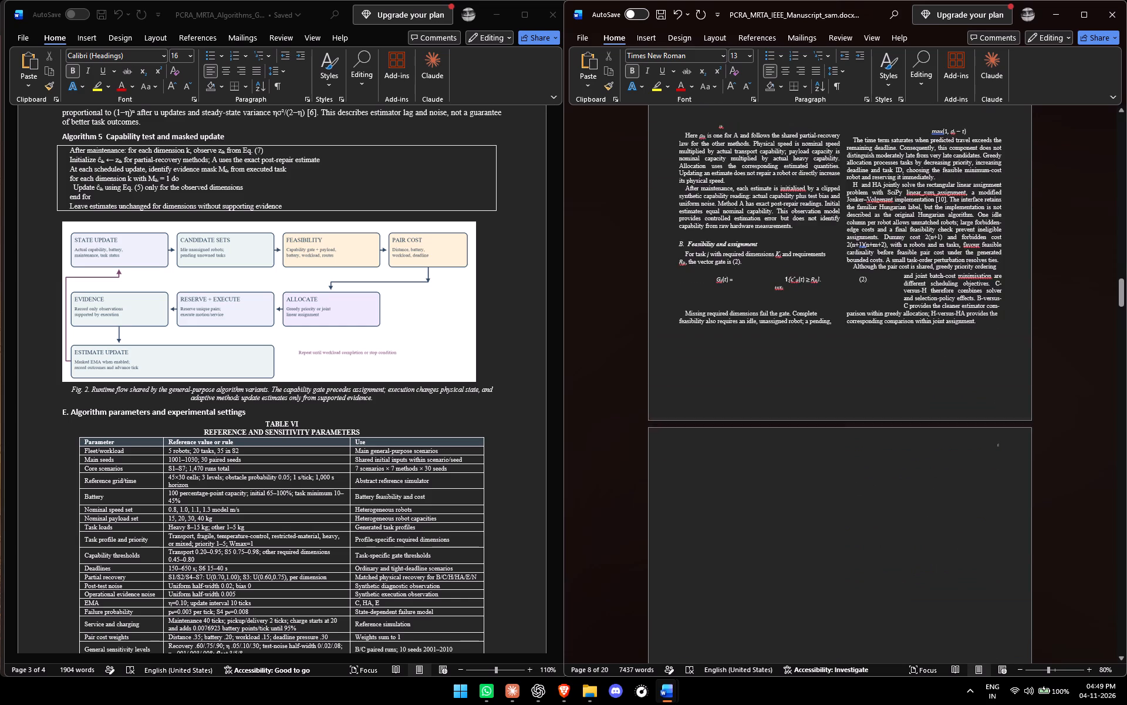
scroll(852, 397, up, 9)
drag(983, 445, 678, 145)
scroll(678, 143, down, 1)
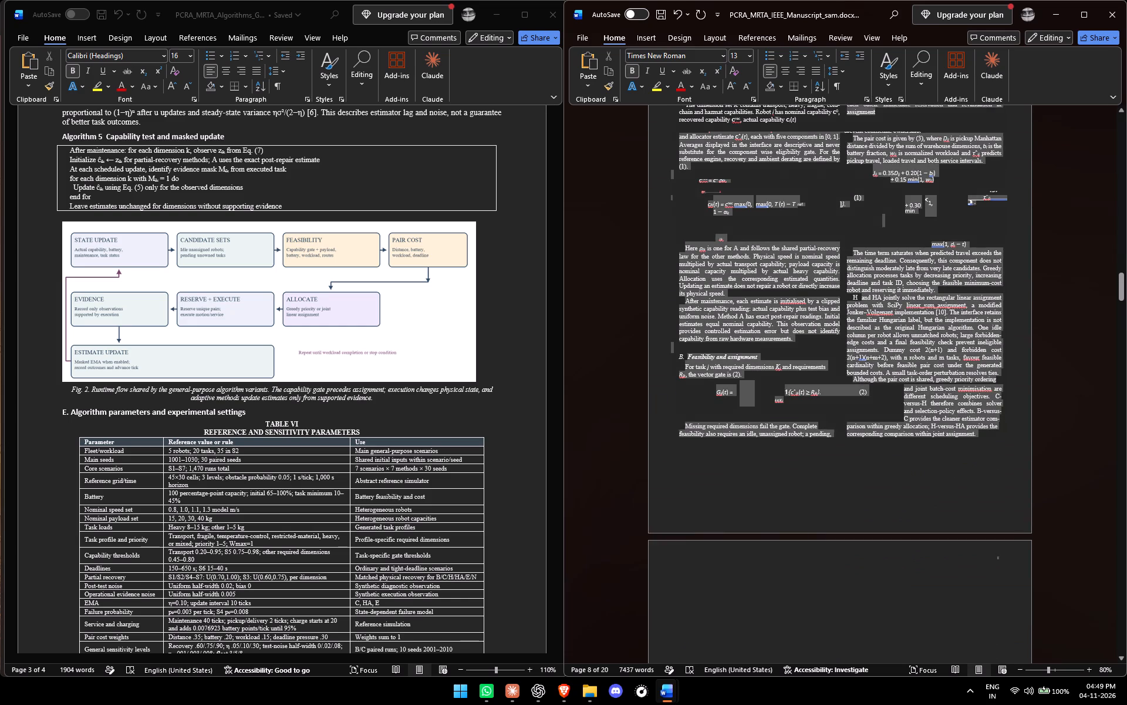
drag(678, 145, 662, 164)
scroll(689, 183, up, 5)
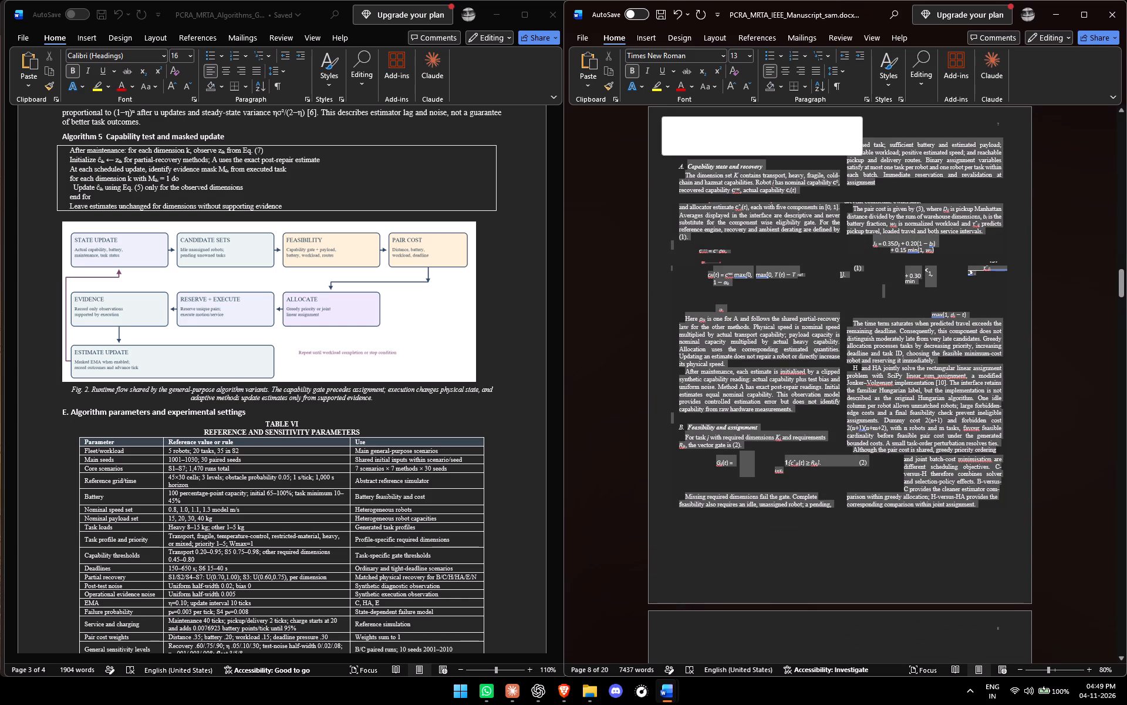
key(BackSpace)
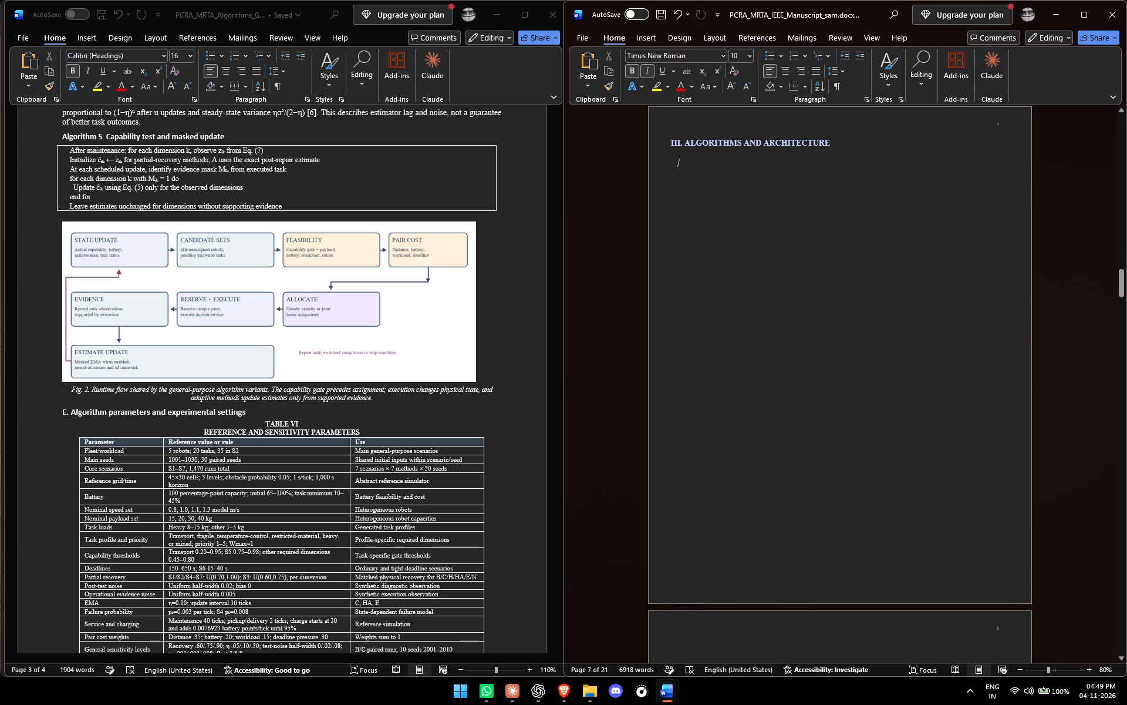
key(BackSpace)
key(BackSpace)
Add a blank line beneath the "III. Algorithms and Architecture" heading.
scroll(707, 333, down, 18)
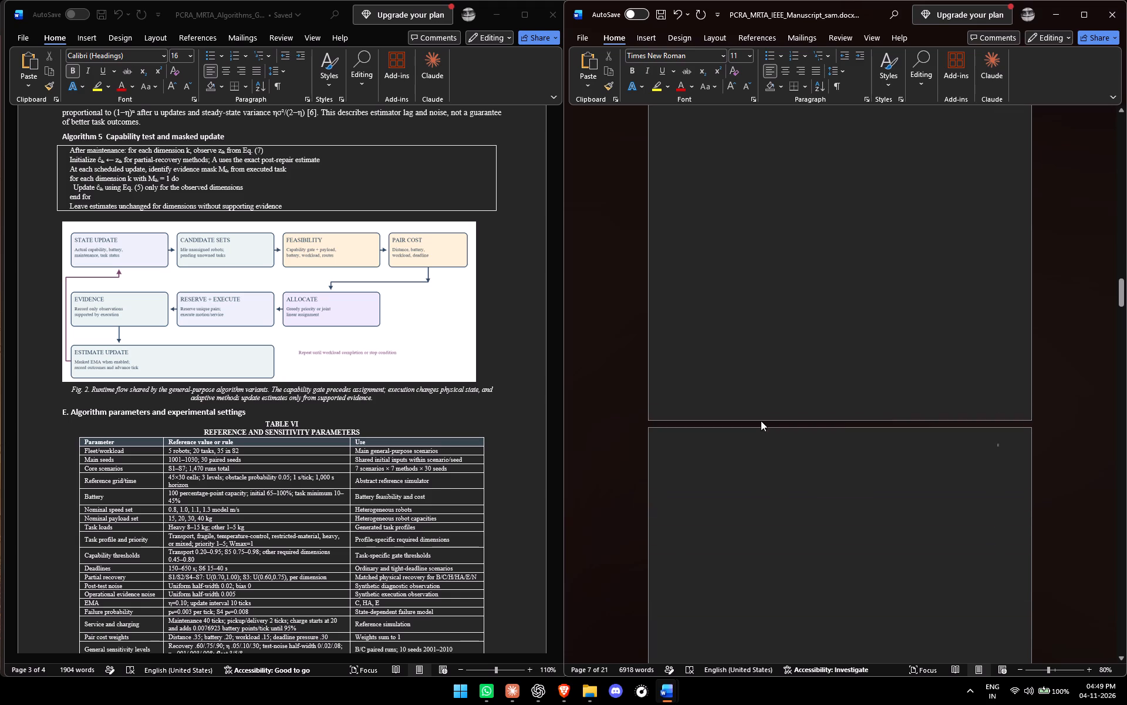
scroll(761, 421, down, 20)
scroll(761, 421, down, 8)
scroll(787, 437, up, 13)
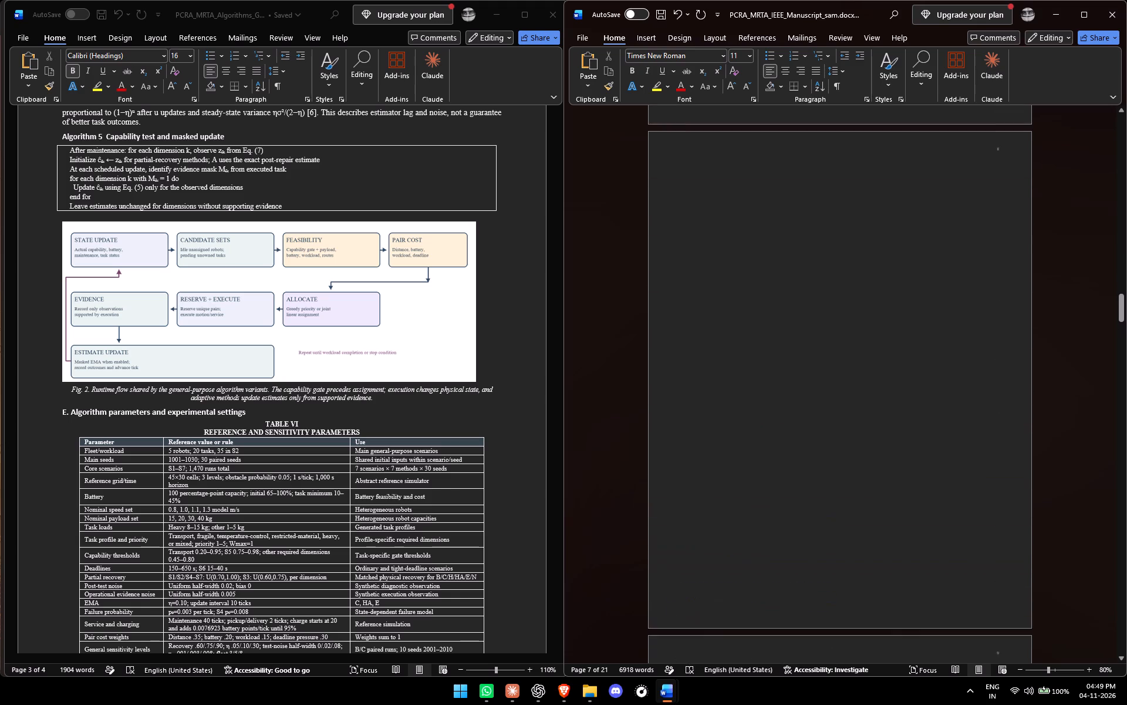
scroll(801, 429, up, 20)
scroll(801, 429, up, 19)
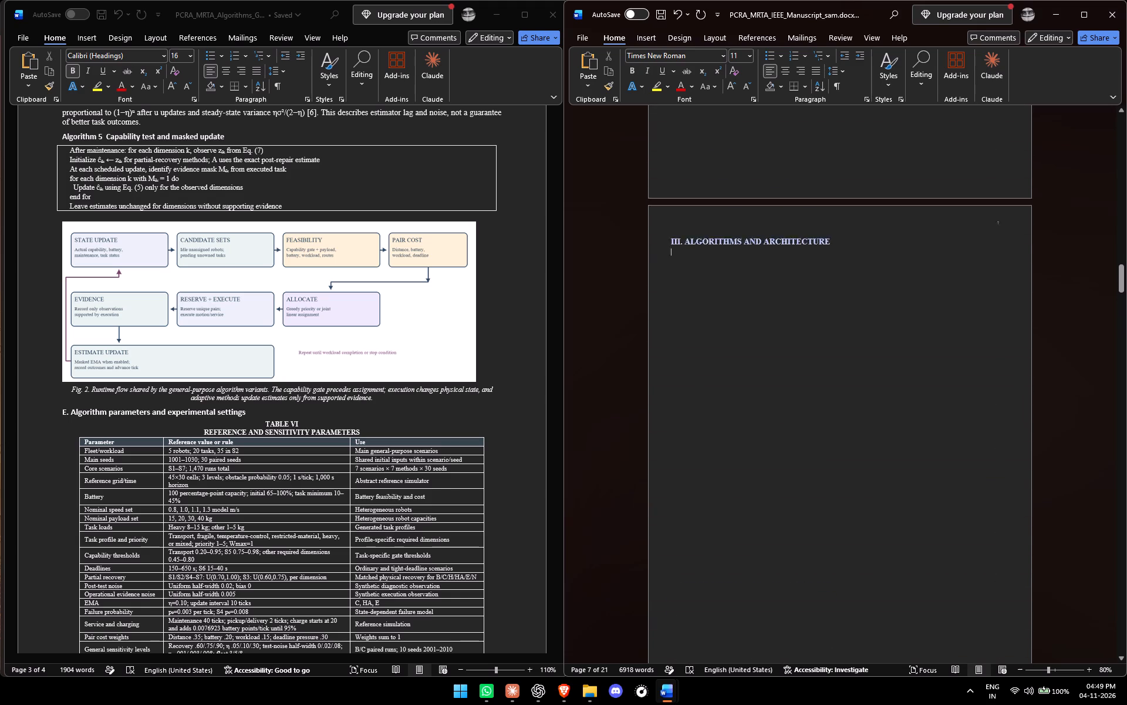
scroll(836, 418, up, 16)
scroll(788, 436, up, 6)
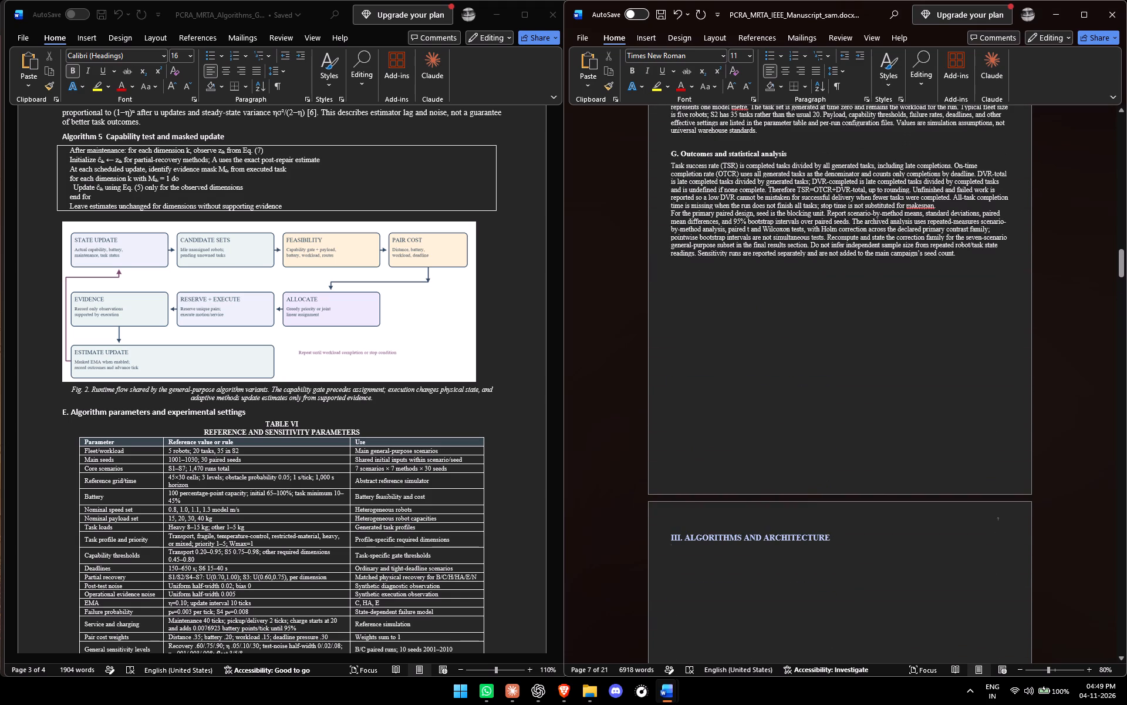
key(Return)
In the algorithms document, copy everything from the "This section specifies" introduction through the end of "F. Computational considerations", excluding the references.
scroll(313, 350, up, 2)
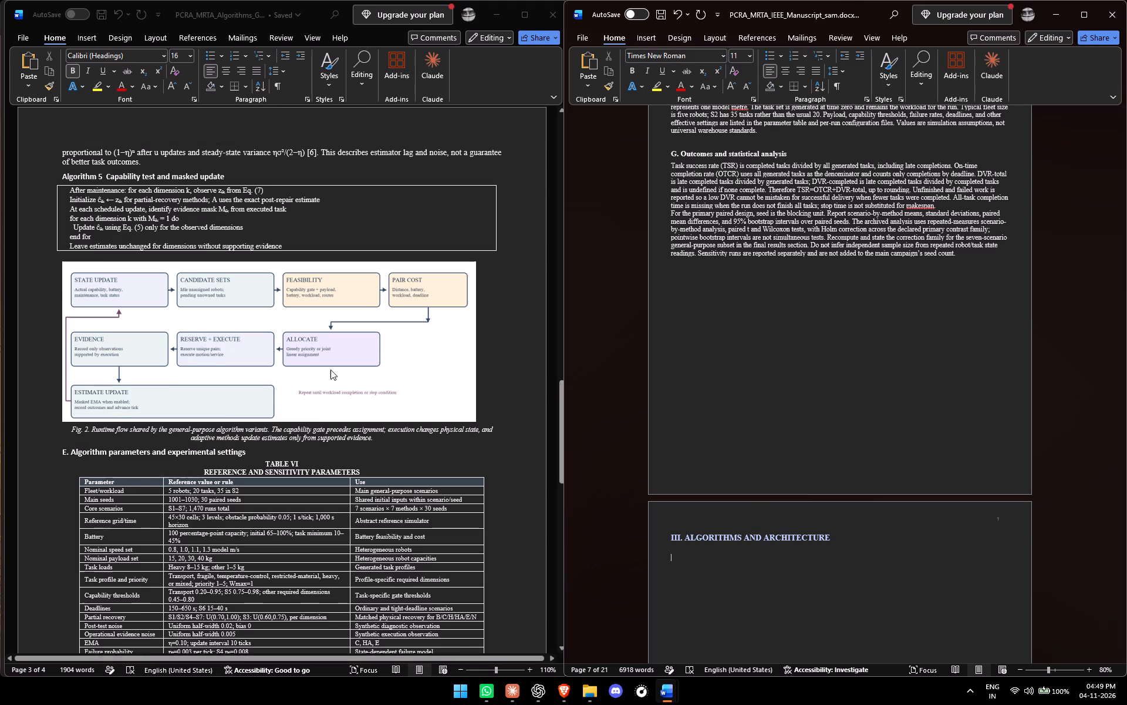
scroll(330, 370, up, 4)
click(497, 348)
scroll(457, 415, up, 15)
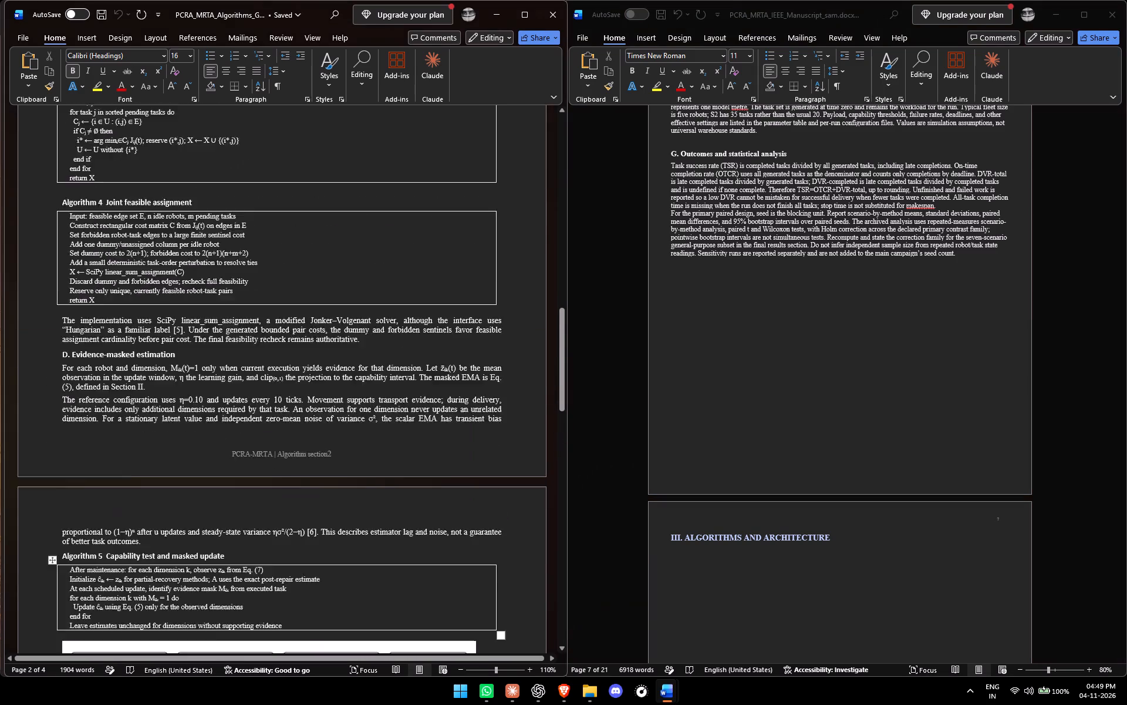
scroll(455, 412, up, 17)
scroll(453, 405, up, 17)
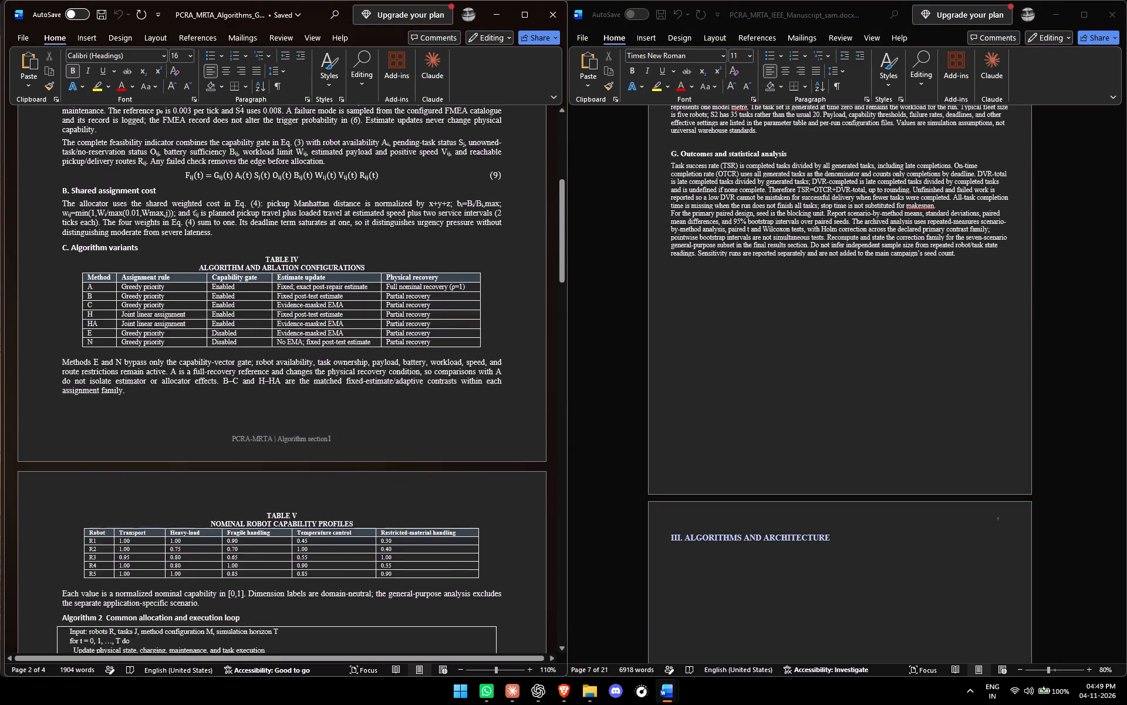
scroll(436, 399, up, 2)
scroll(425, 401, up, 19)
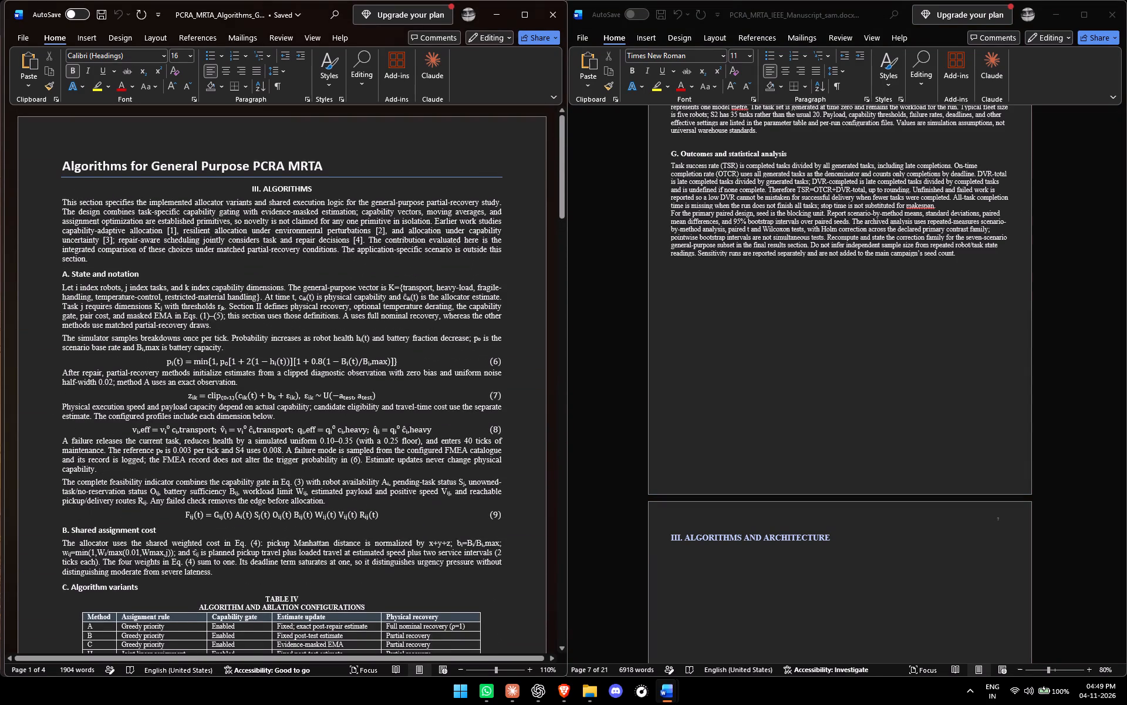
drag(63, 201, 335, 317)
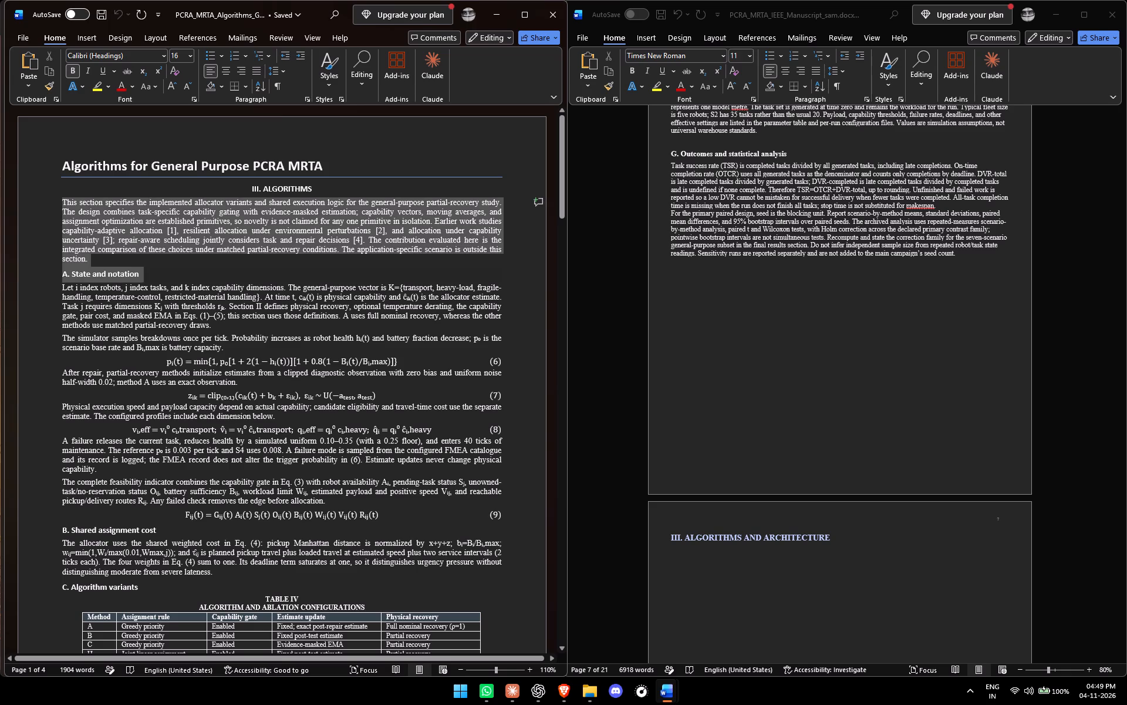
drag(335, 317, 478, 508)
scroll(485, 511, down, 17)
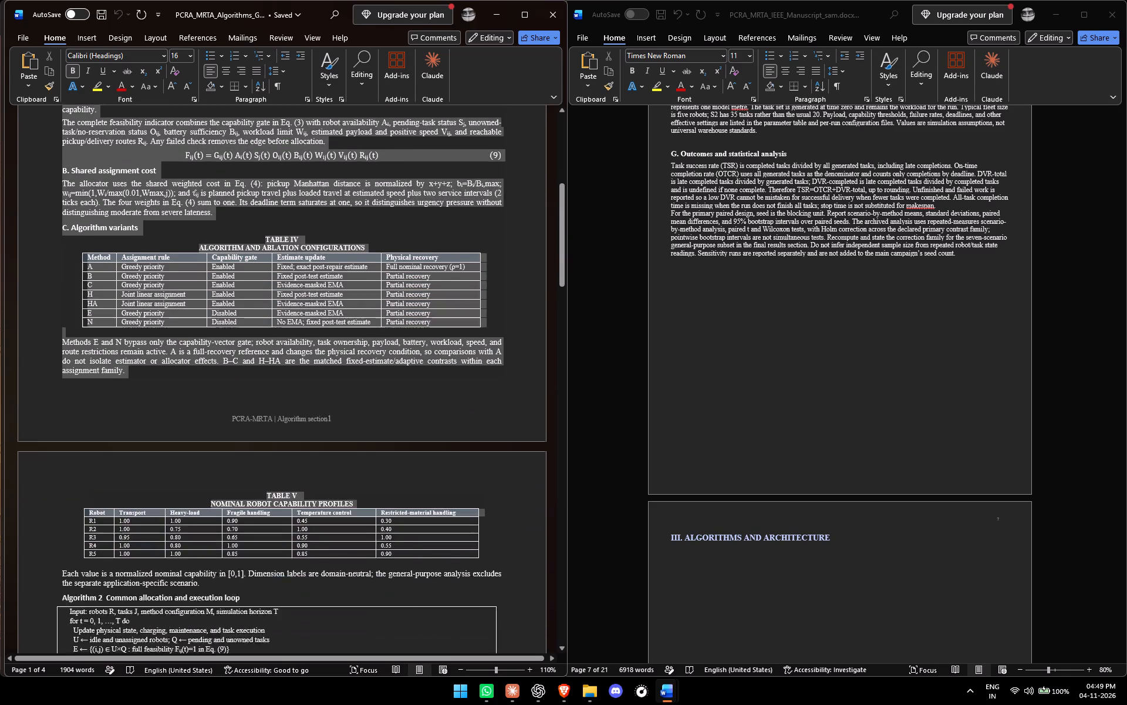
scroll(478, 508, down, 13)
drag(478, 508, 478, 509)
scroll(478, 509, down, 17)
scroll(478, 509, down, 20)
scroll(478, 509, down, 20)
scroll(478, 509, down, 4)
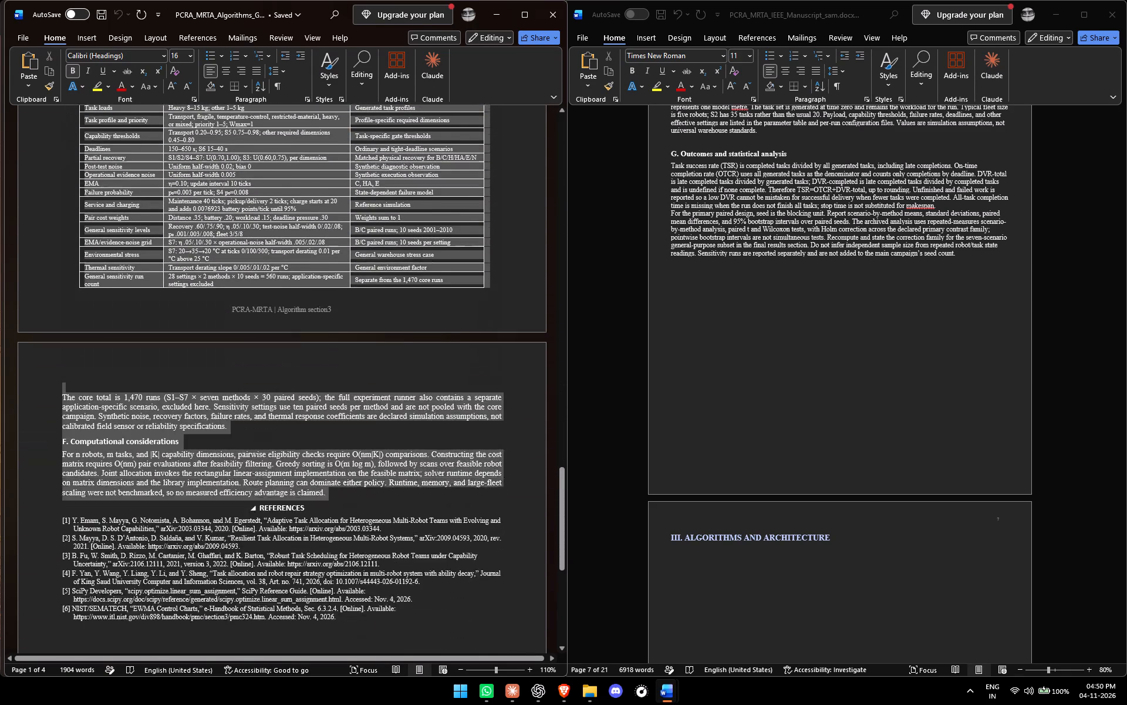
scroll(478, 509, down, 7)
drag(478, 509, 478, 501)
scroll(478, 502, up, 5)
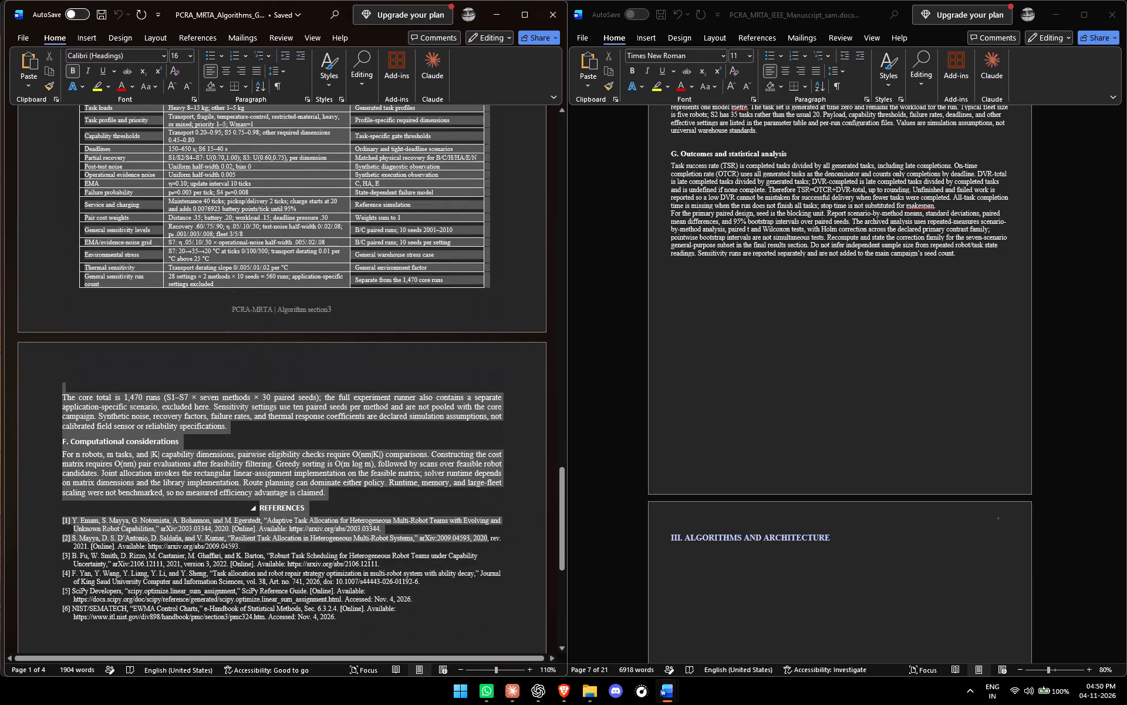
drag(478, 501, 338, 509)
scroll(478, 501, up, 1)
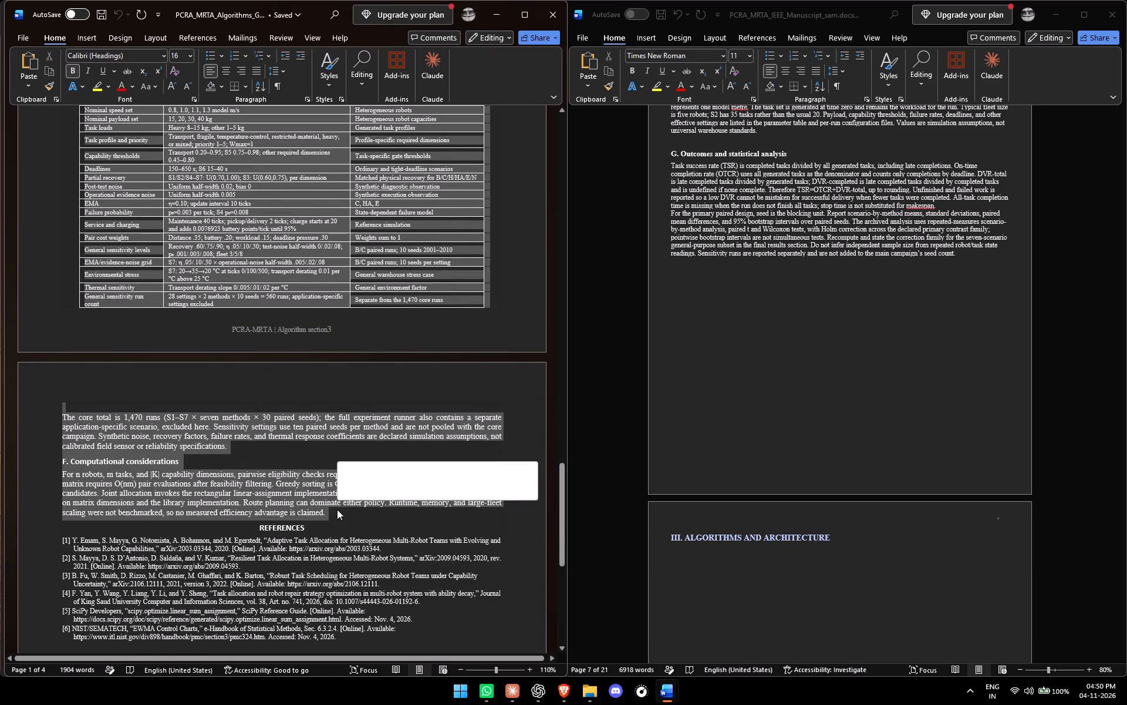
right_click(249, 482)
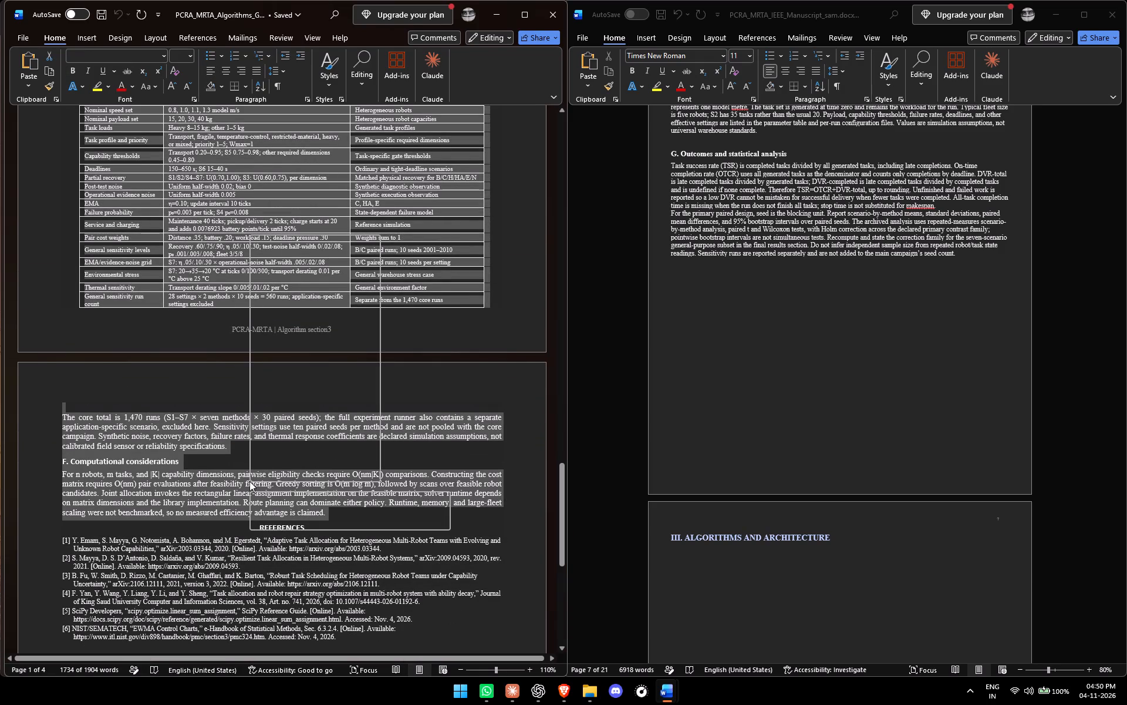
click(289, 280)
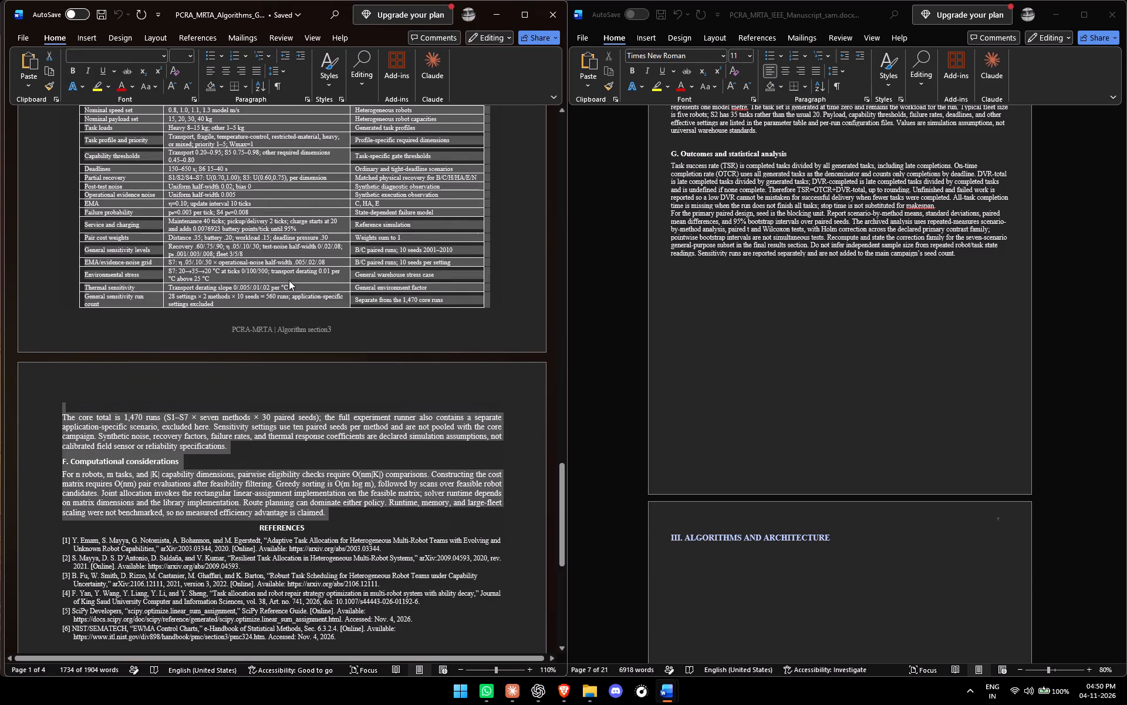
Paste the copied algorithm section into the manuscript beneath the "III. Algorithms and Architecture" heading.
click(794, 561)
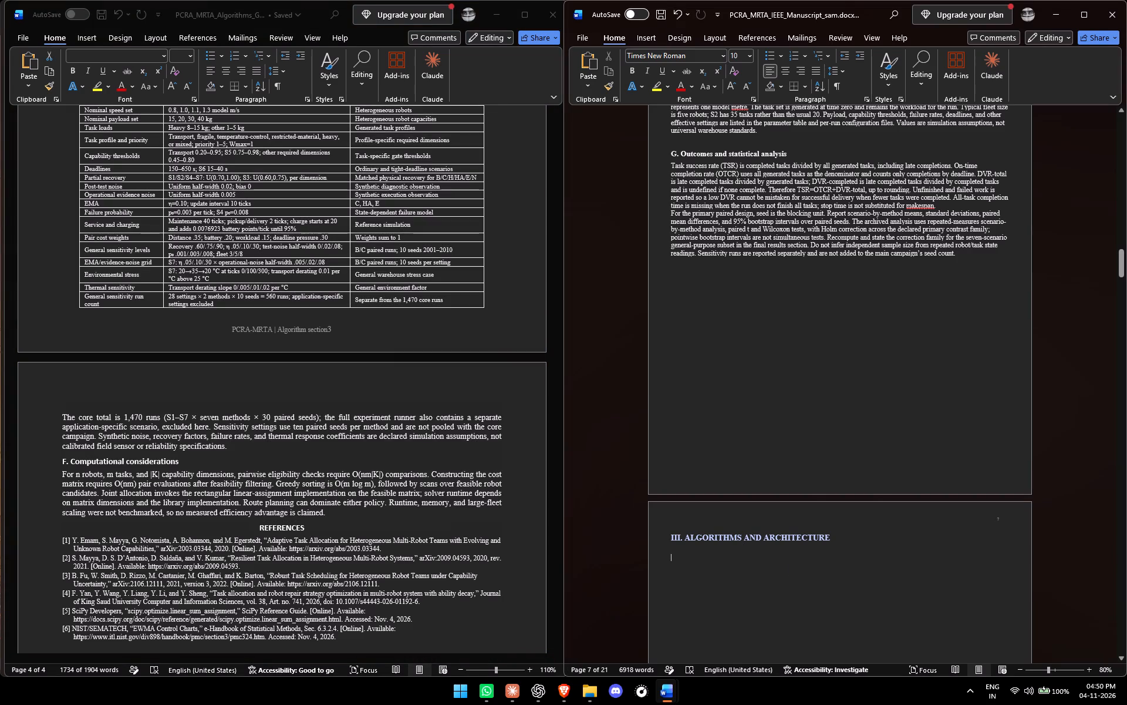
key(ctrl+v)
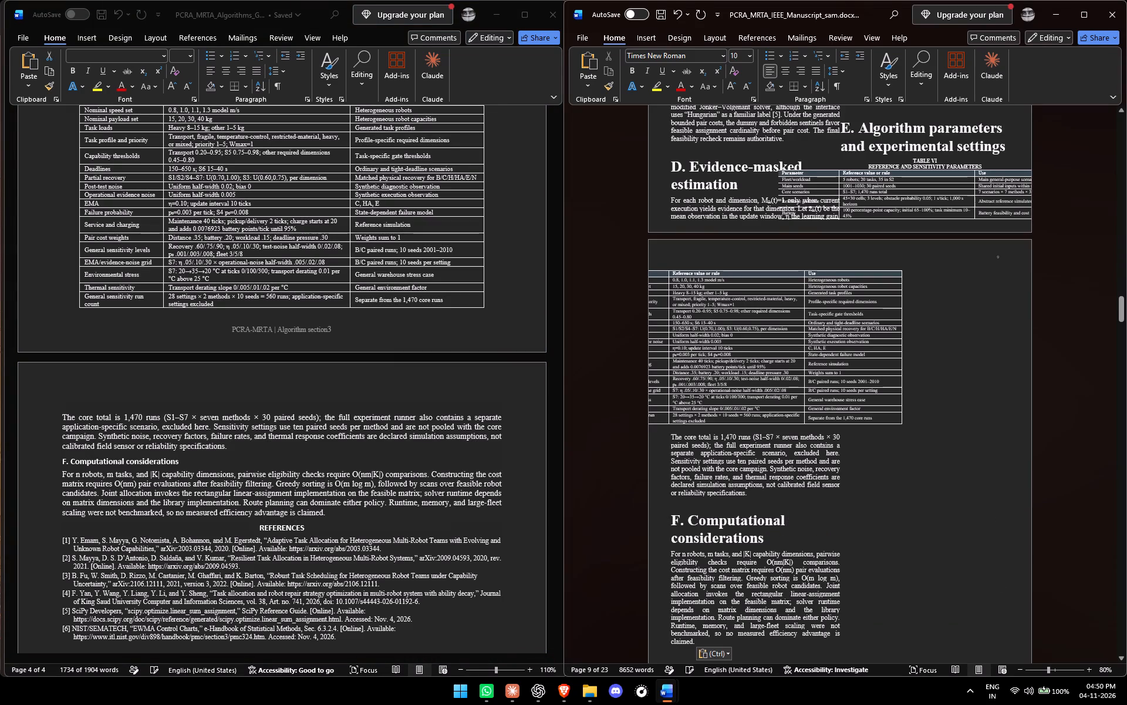
scroll(859, 489, up, 4)
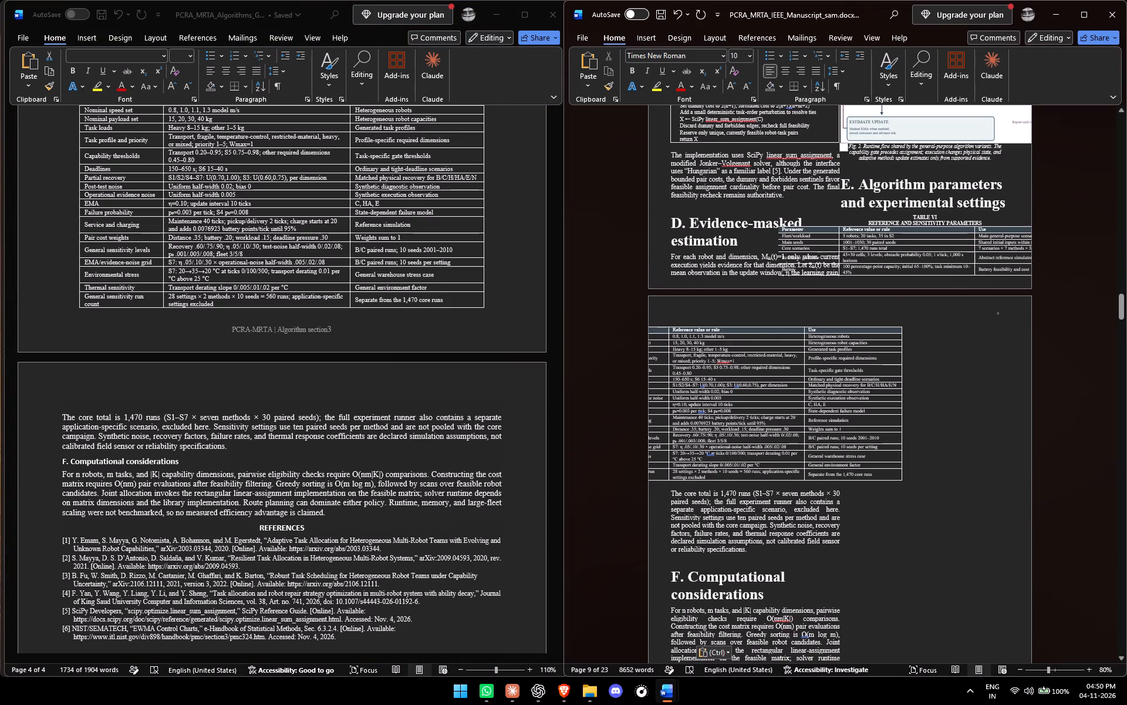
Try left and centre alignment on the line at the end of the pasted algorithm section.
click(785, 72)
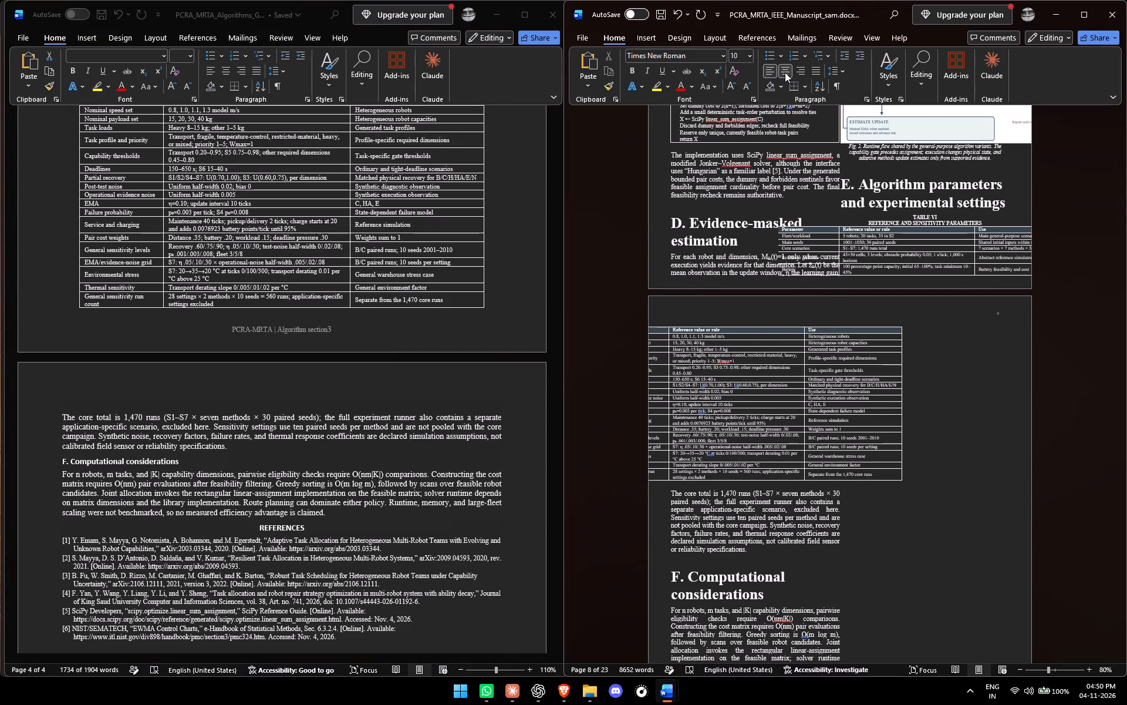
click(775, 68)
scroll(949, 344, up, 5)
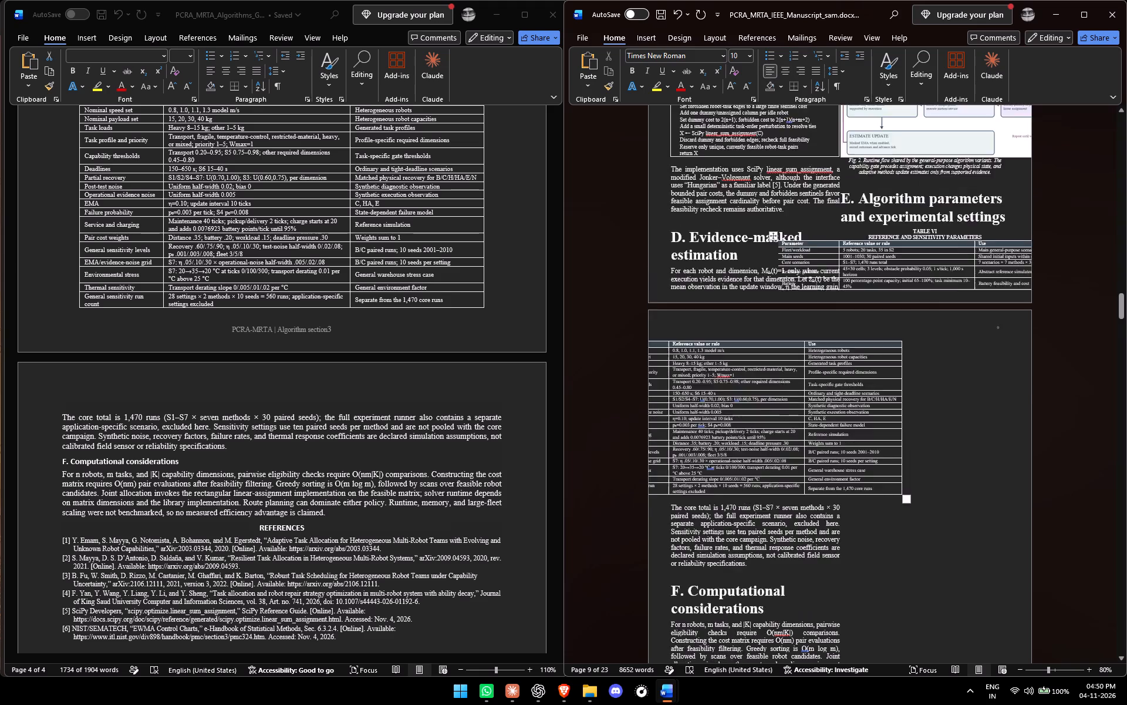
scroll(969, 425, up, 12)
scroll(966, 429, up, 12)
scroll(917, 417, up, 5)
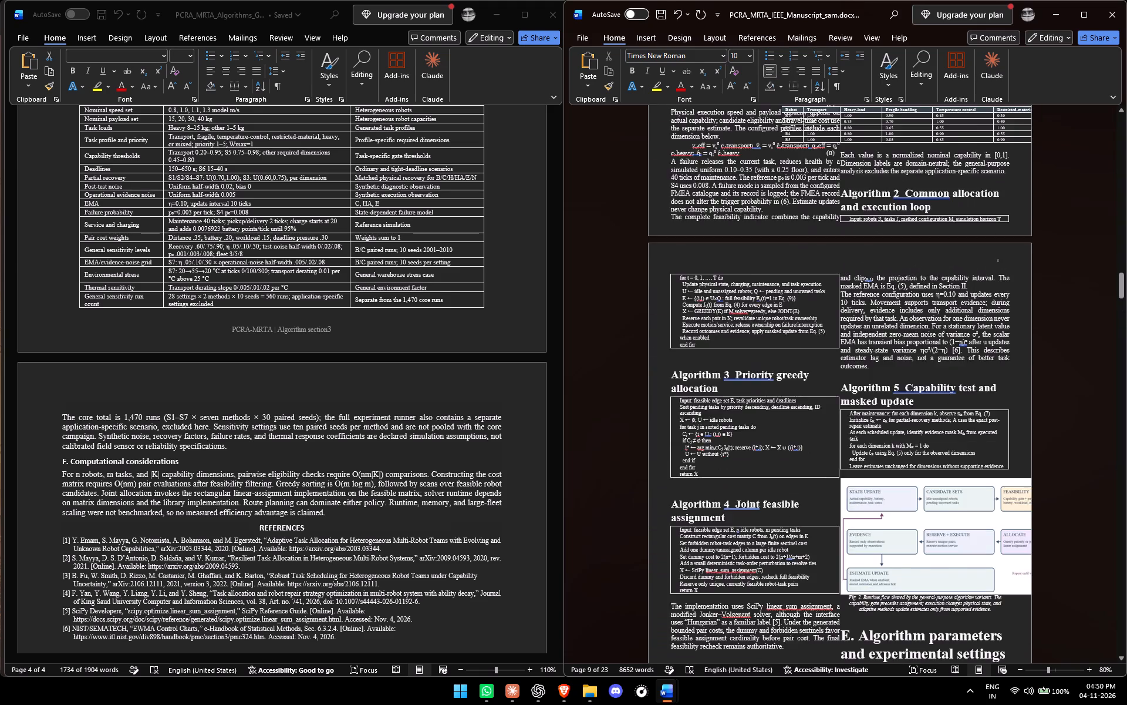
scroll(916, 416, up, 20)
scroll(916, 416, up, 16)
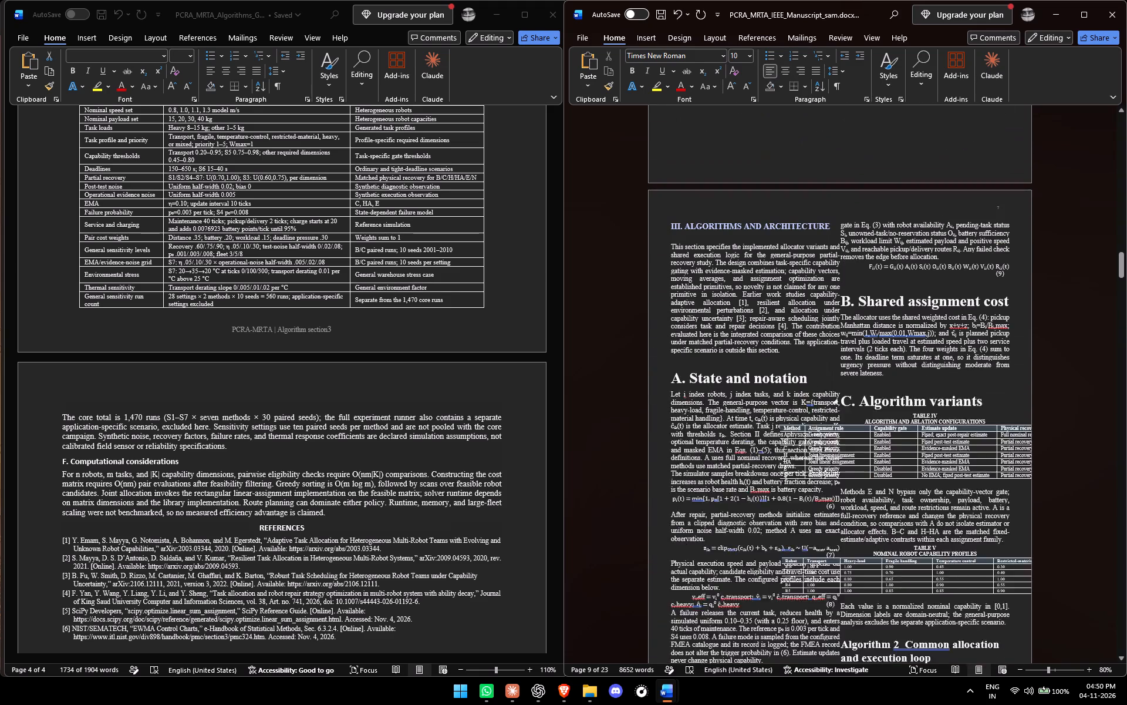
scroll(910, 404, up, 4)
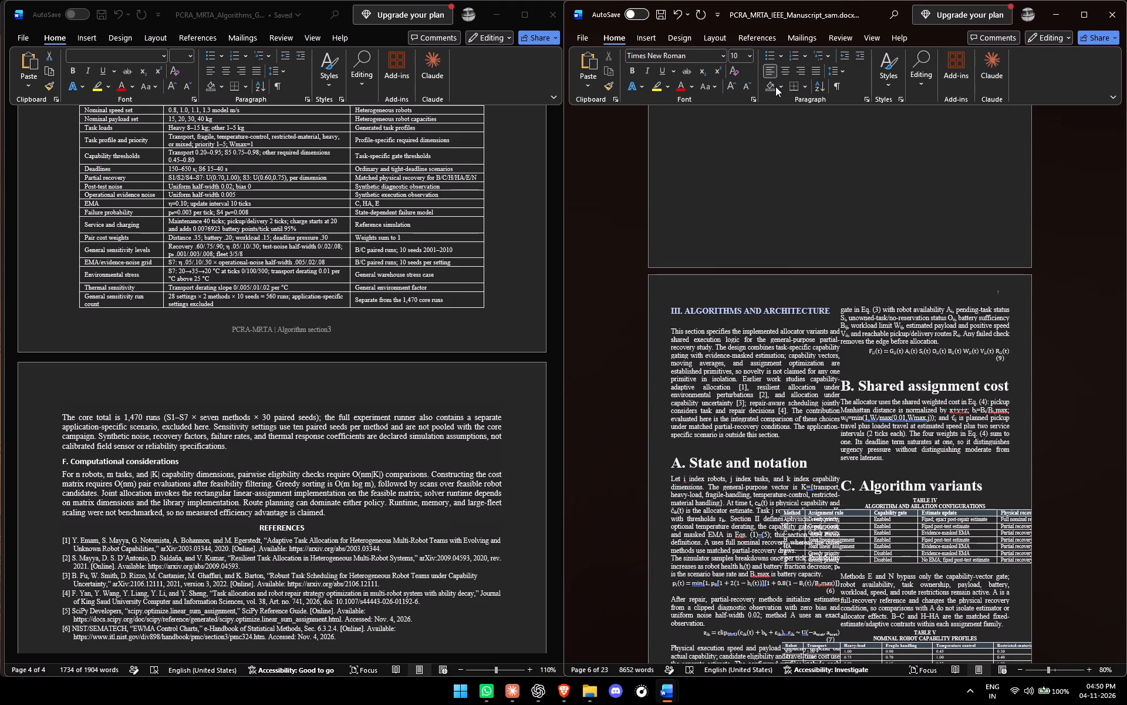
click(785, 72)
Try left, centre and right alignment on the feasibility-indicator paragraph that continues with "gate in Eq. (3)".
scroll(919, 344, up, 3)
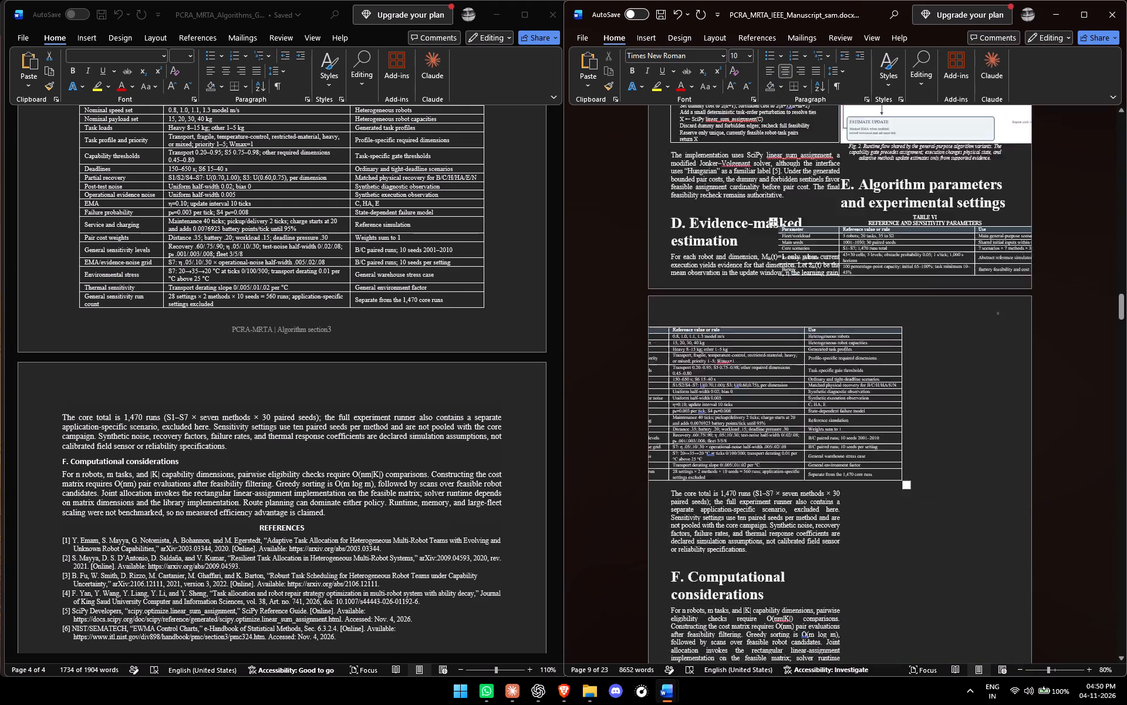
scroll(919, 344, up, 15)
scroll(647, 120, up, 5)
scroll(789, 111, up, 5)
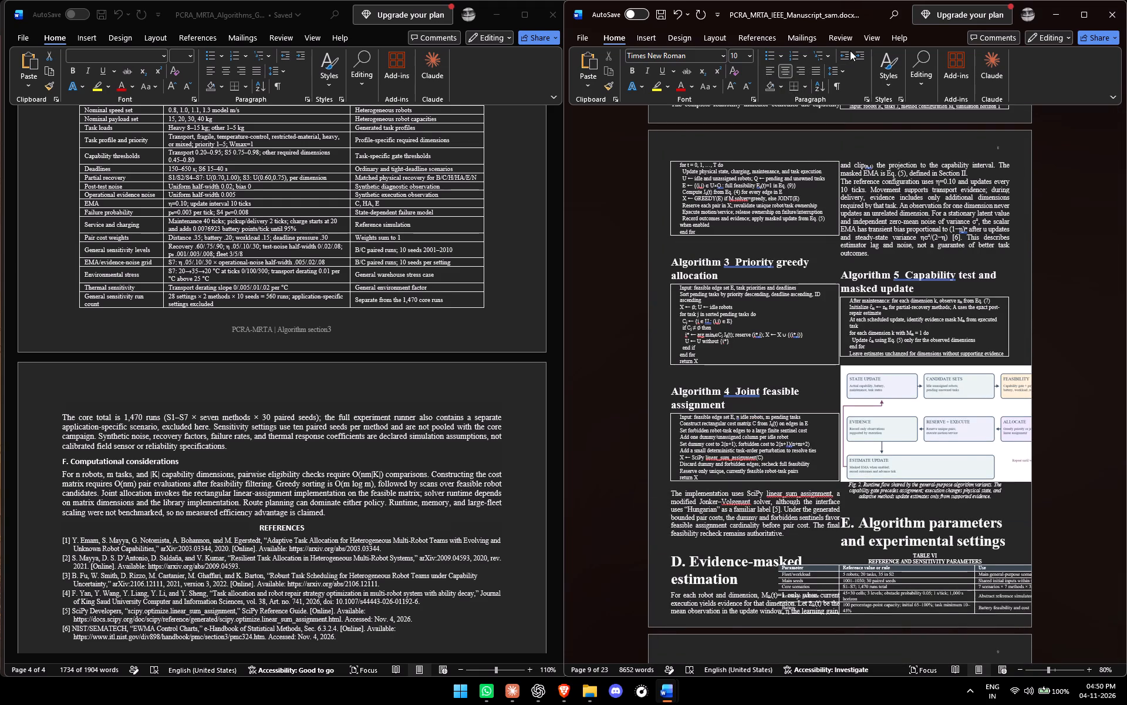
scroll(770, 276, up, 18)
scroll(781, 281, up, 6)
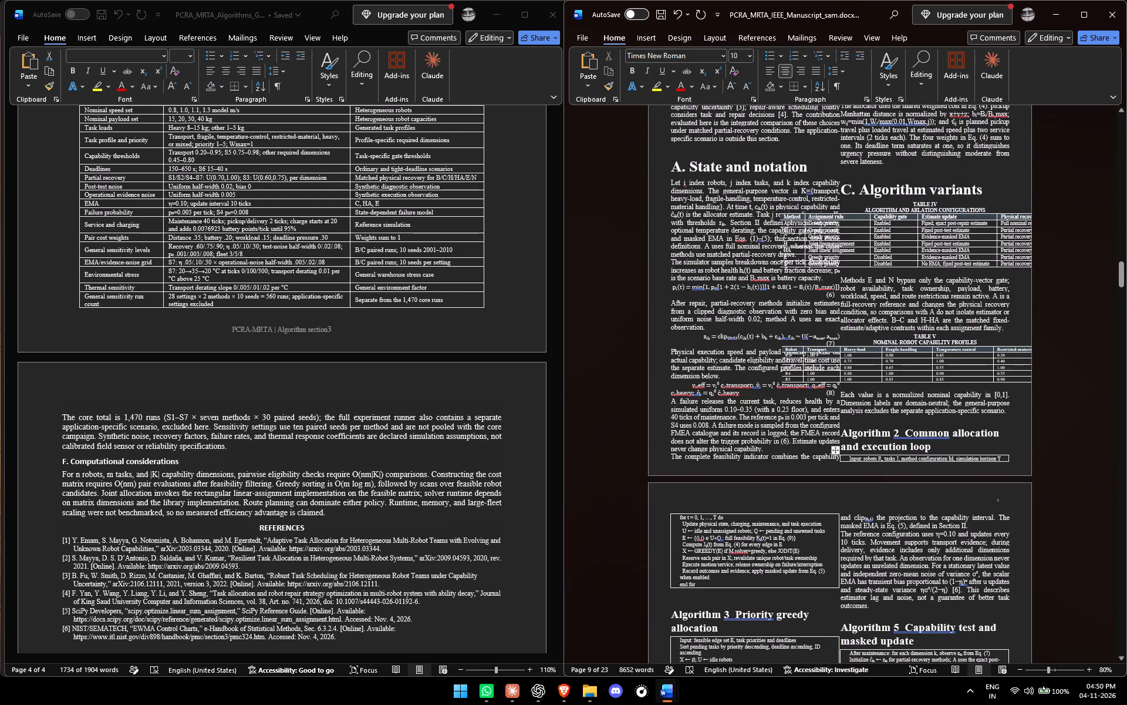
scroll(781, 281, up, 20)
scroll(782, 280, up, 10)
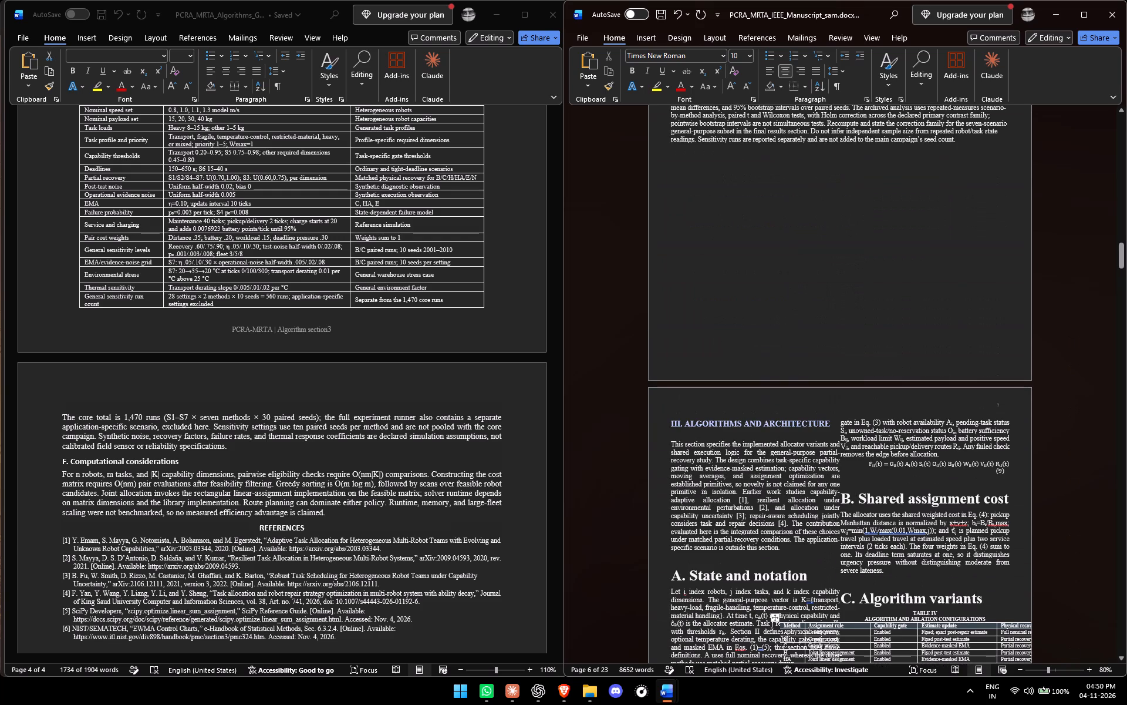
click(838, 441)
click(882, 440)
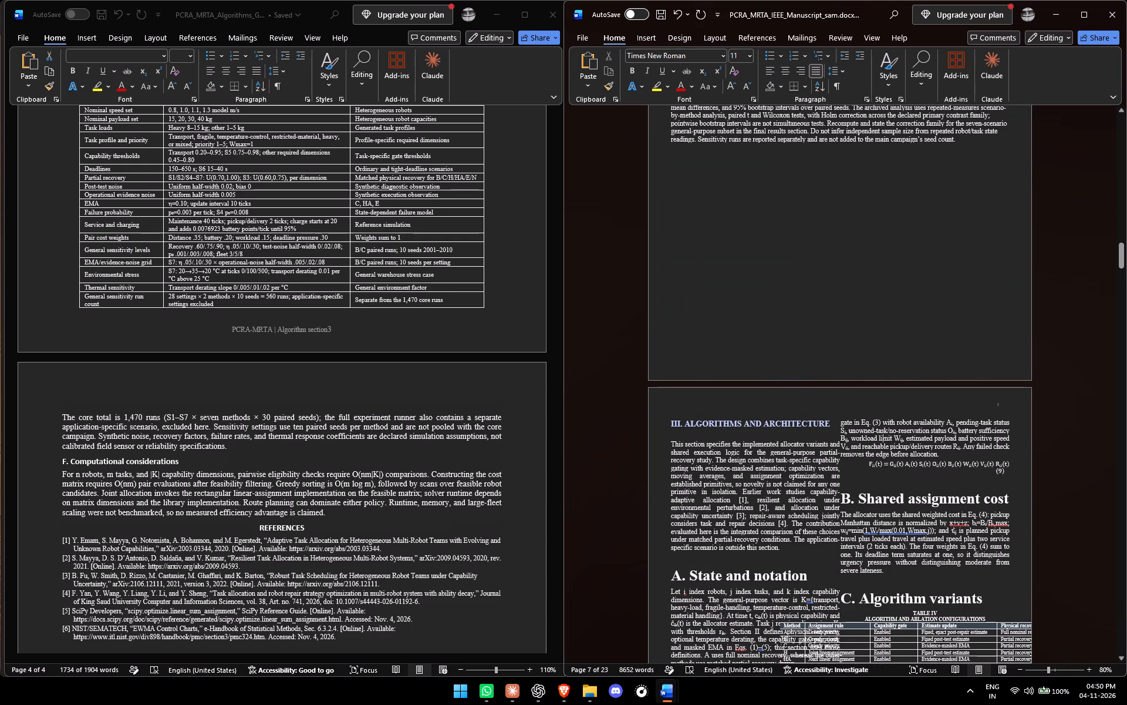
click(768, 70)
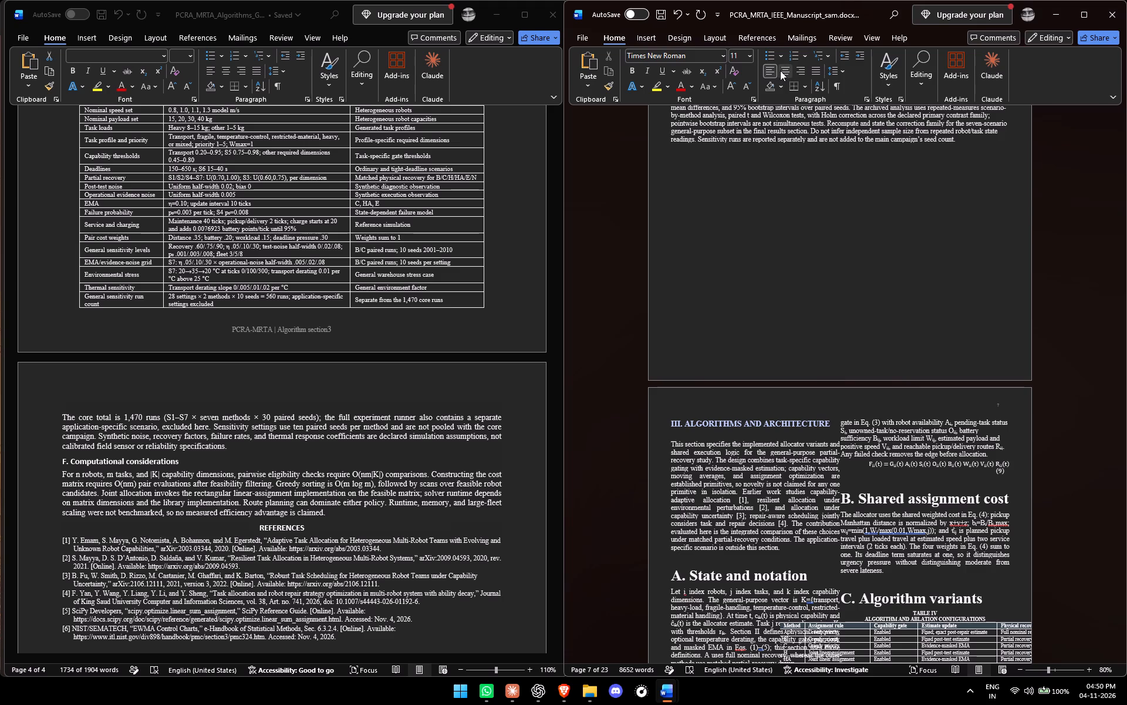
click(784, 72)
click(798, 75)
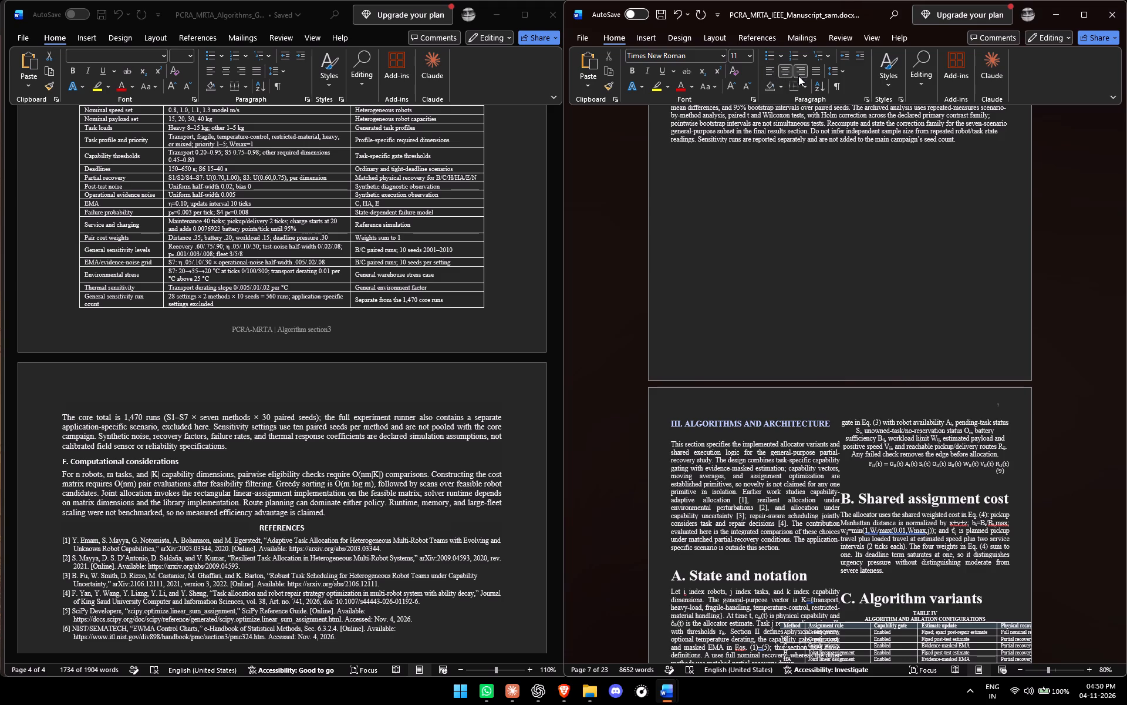
Undo the alignment changes and the paste of the algorithm section in the manuscript.
scroll(871, 255, up, 18)
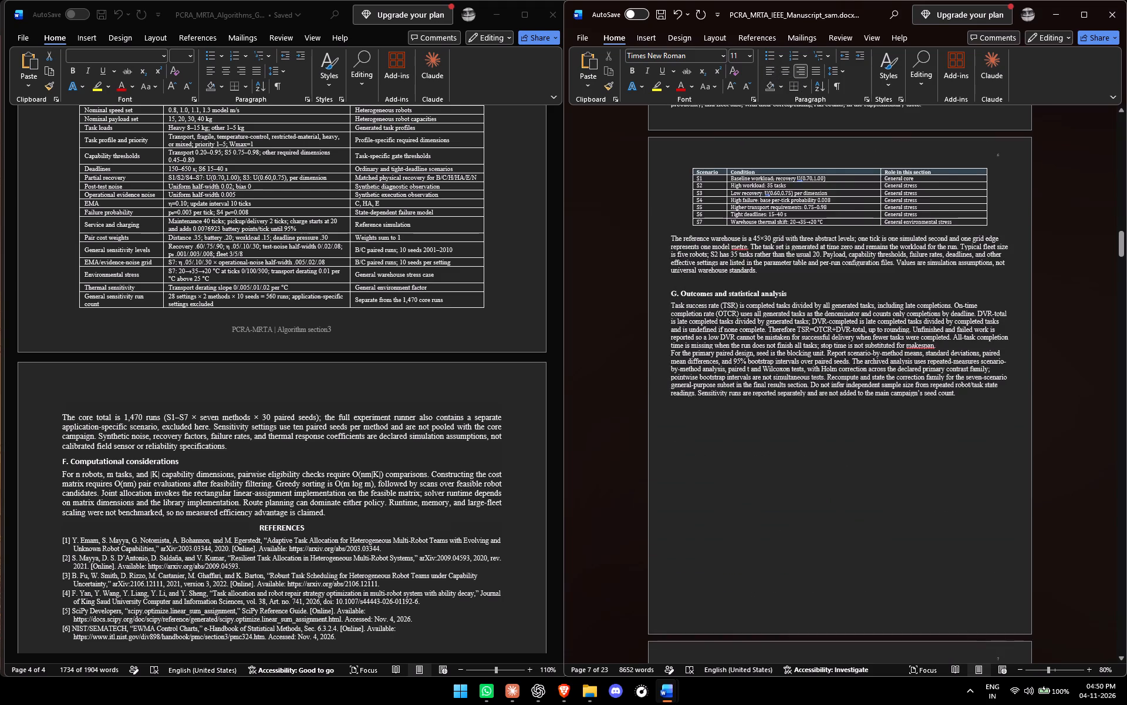
scroll(859, 271, up, 6)
key(ctrl+z)
key(ctrl+z)
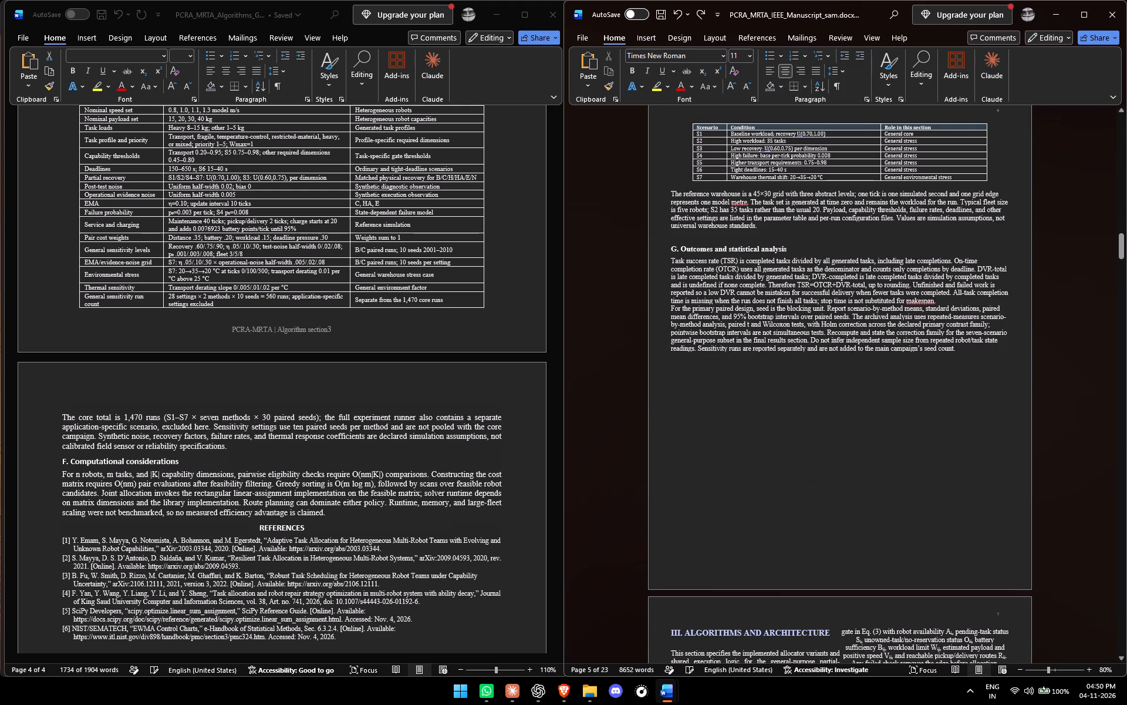
key(ctrl+z)
key(ctrl+z)
key(ctrl+z)
key(ctrl+z)
key(ctrl+z)
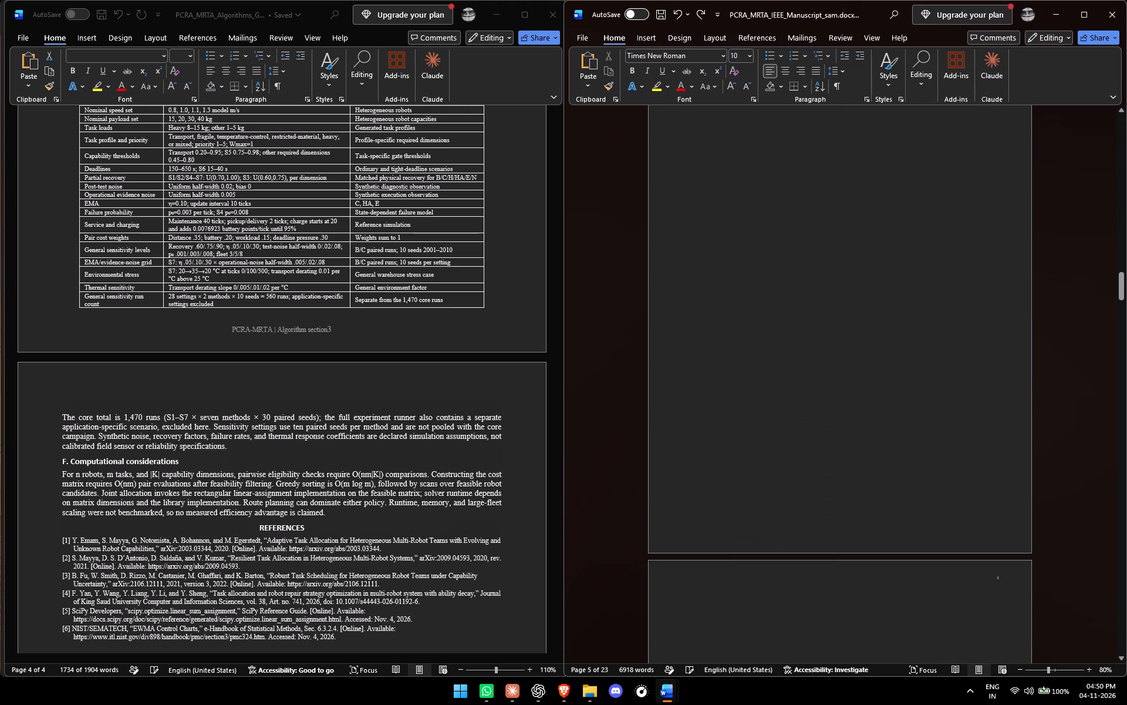
scroll(843, 432, up, 15)
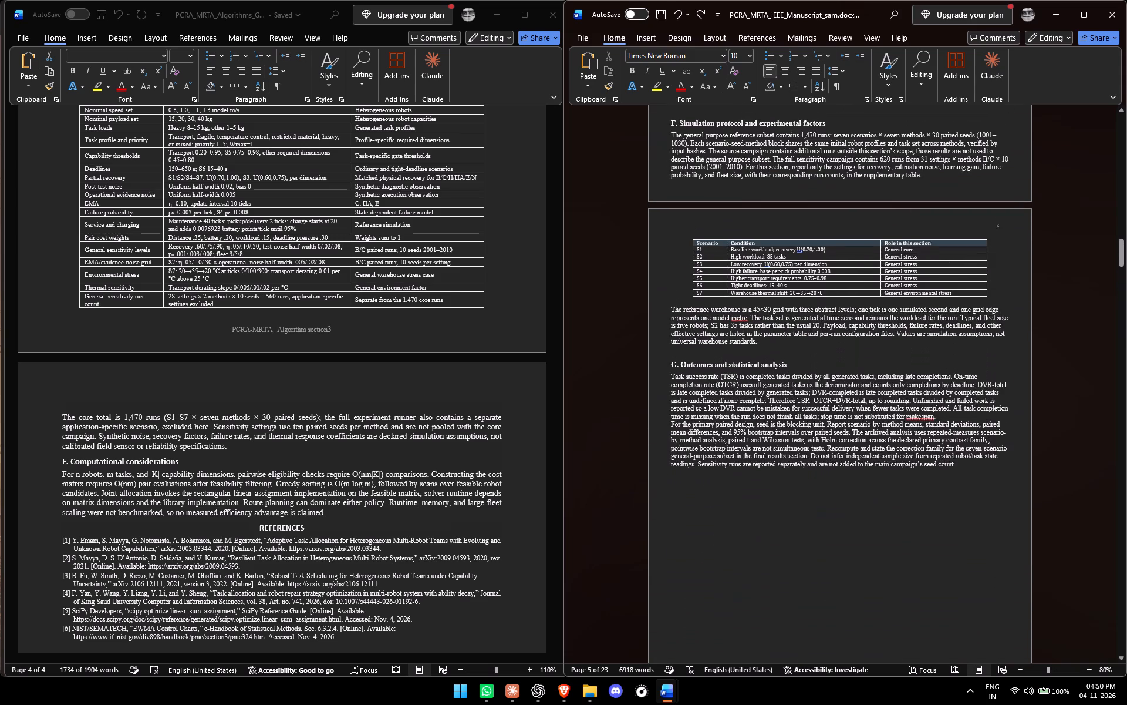
scroll(839, 427, up, 2)
scroll(456, 338, down, 1)
scroll(392, 309, down, 15)
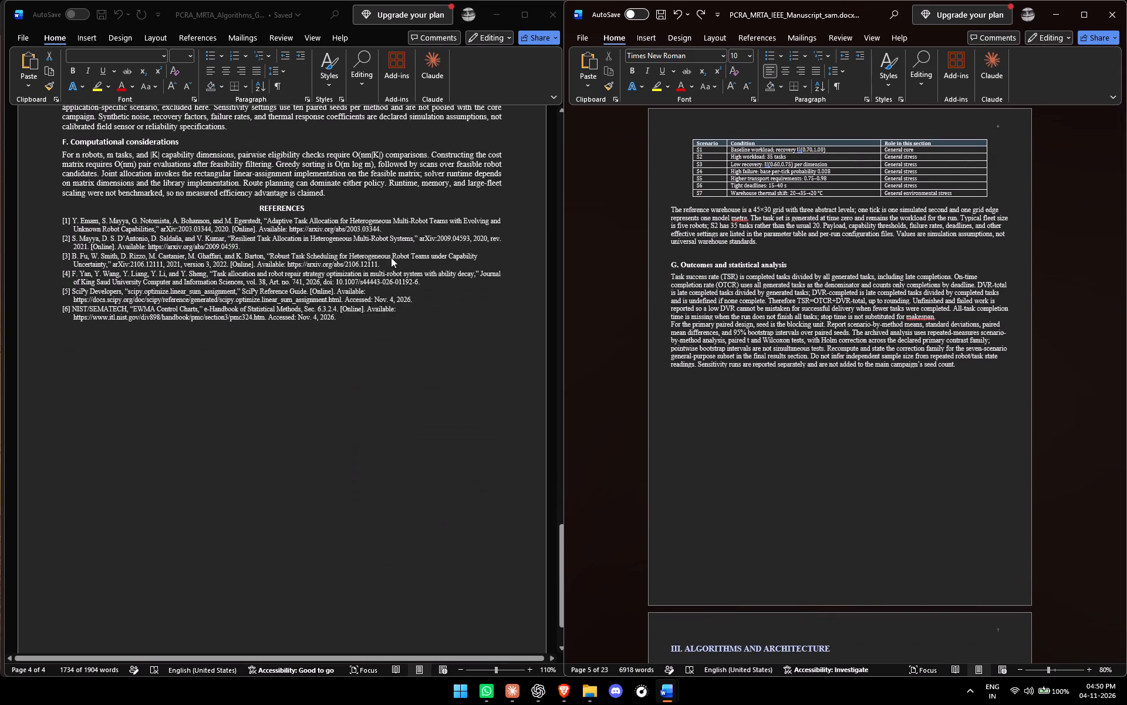
scroll(387, 246, up, 13)
scroll(393, 304, up, 2)
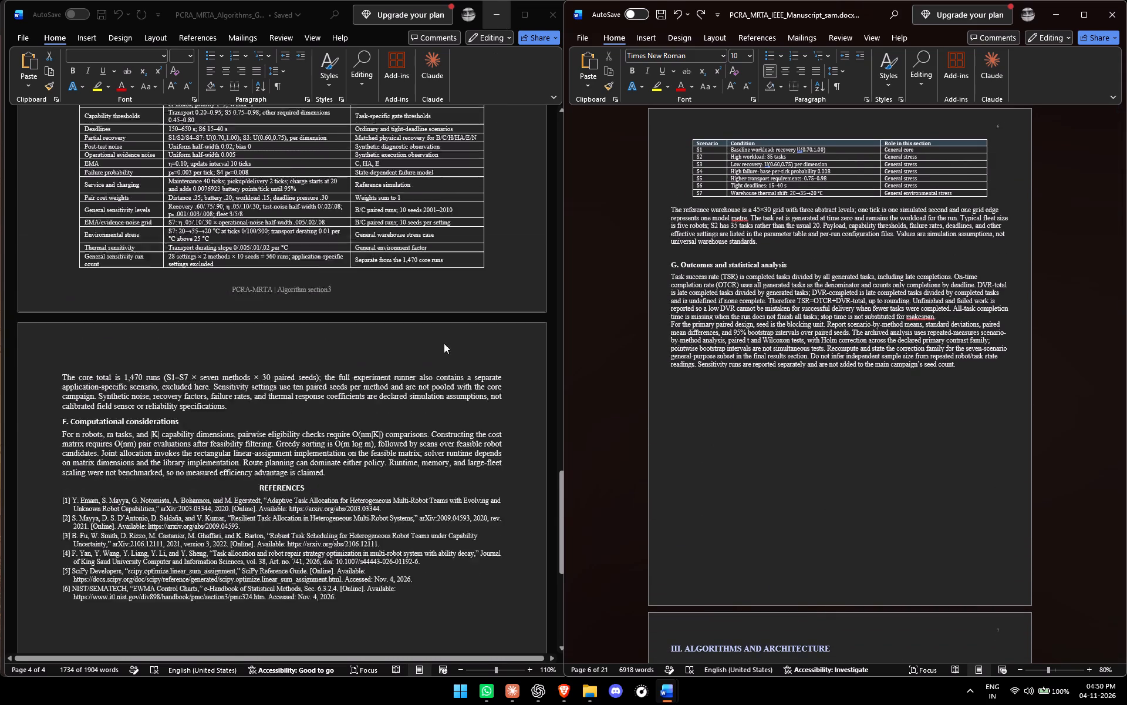
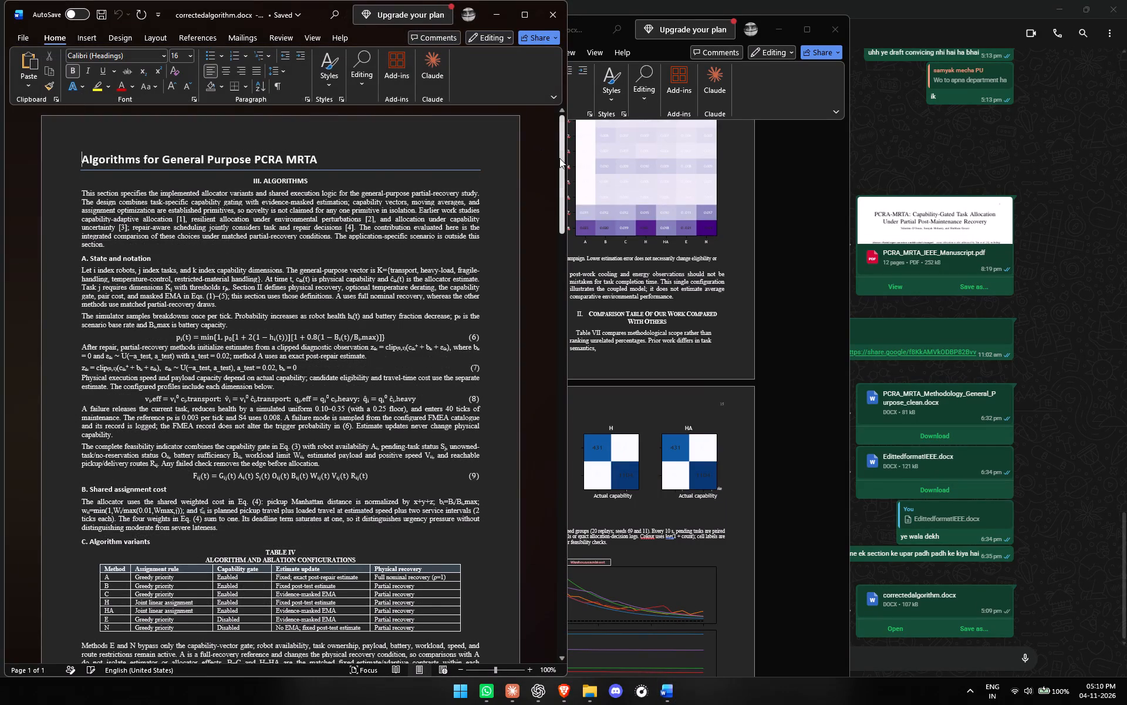
Look through correctedalgorithm.docx from Section III Algorithms through the tables and Algorithms 2 to 5 to the references.
drag(559, 158, 561, 165)
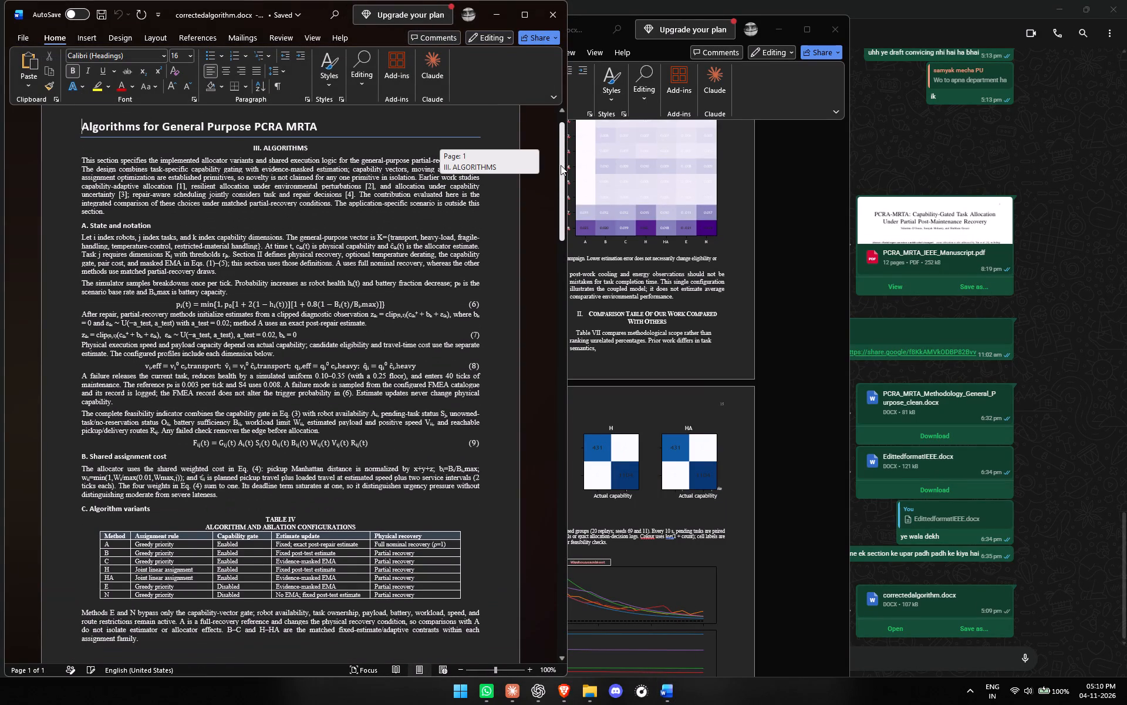
drag(561, 165, 561, 172)
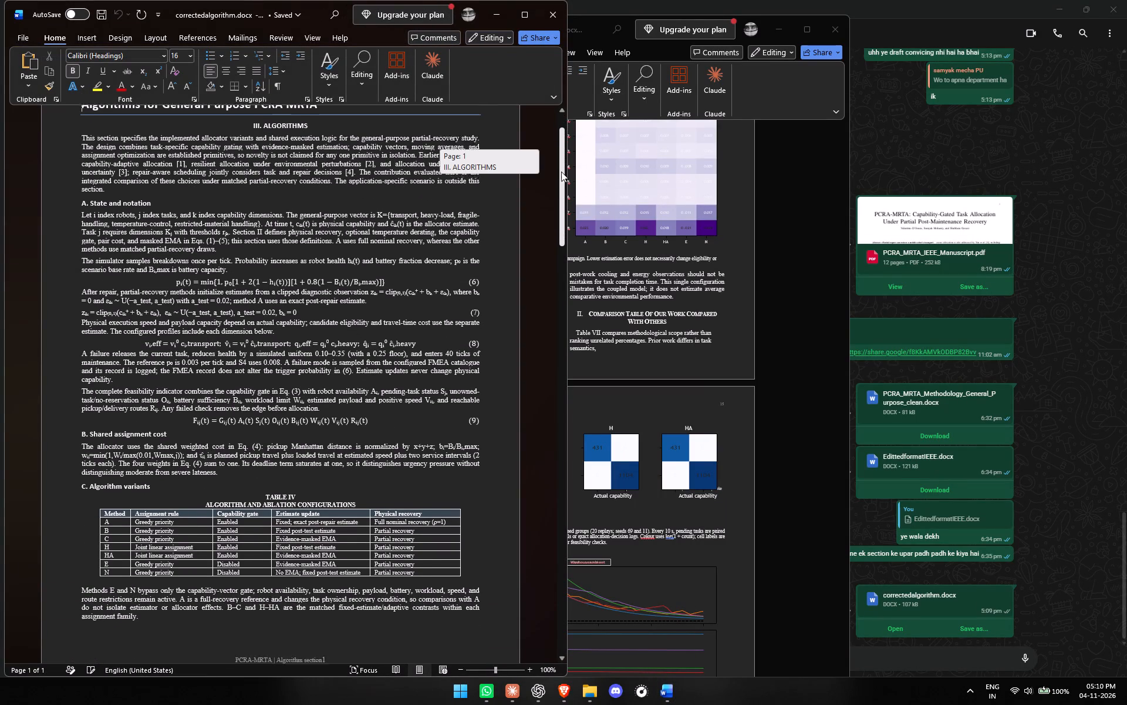
drag(561, 172, 559, 286)
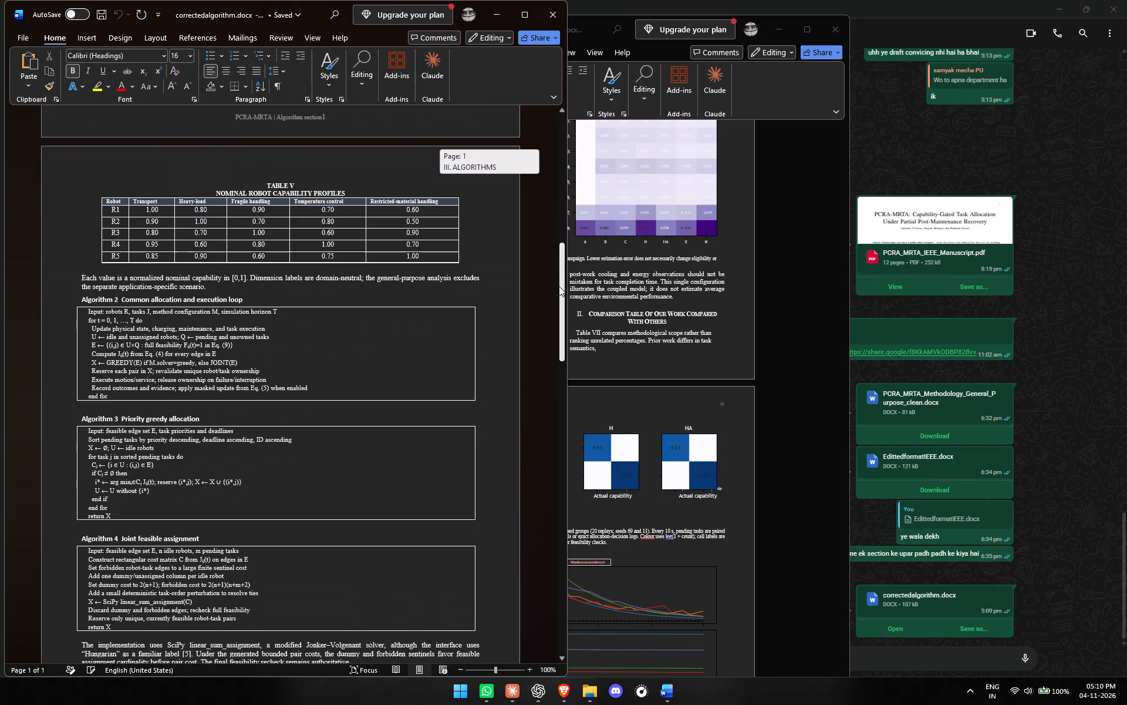
drag(559, 286, 561, 324)
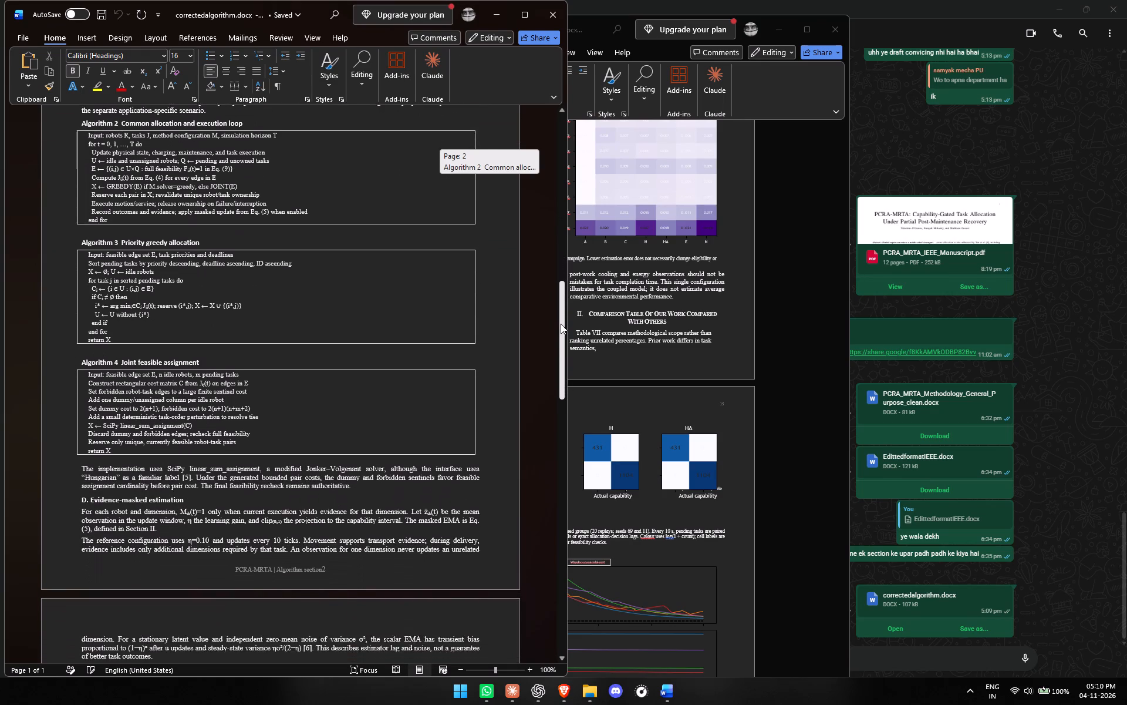
drag(561, 324, 547, 525)
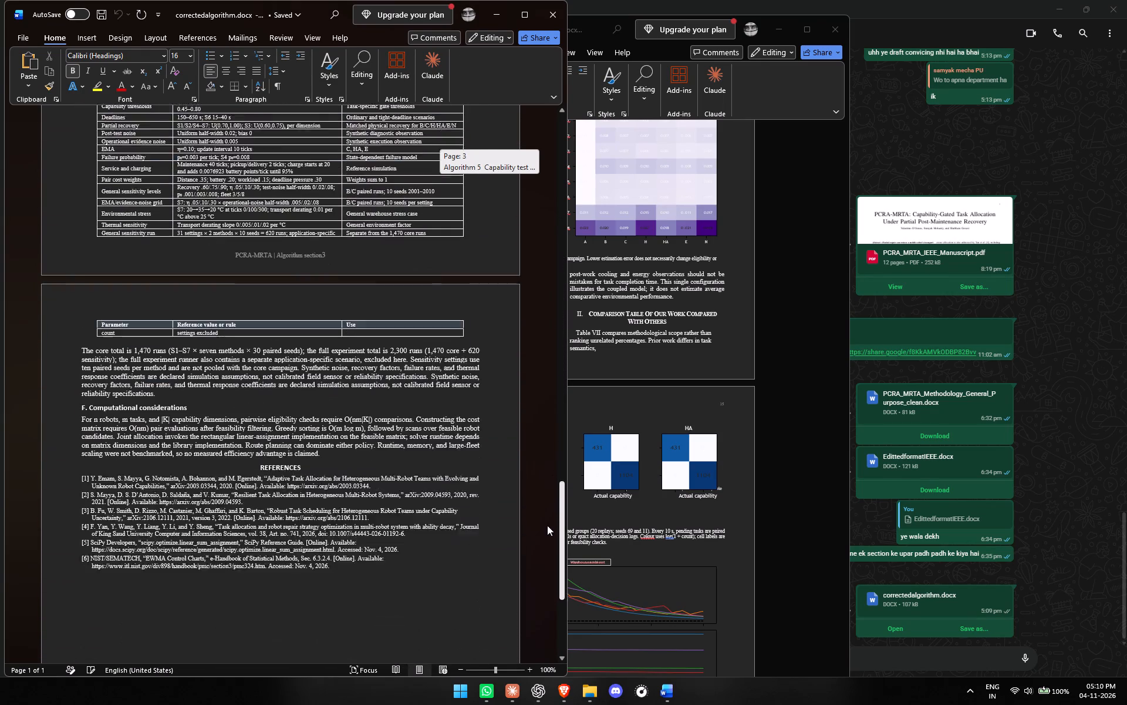
drag(547, 525, 542, 578)
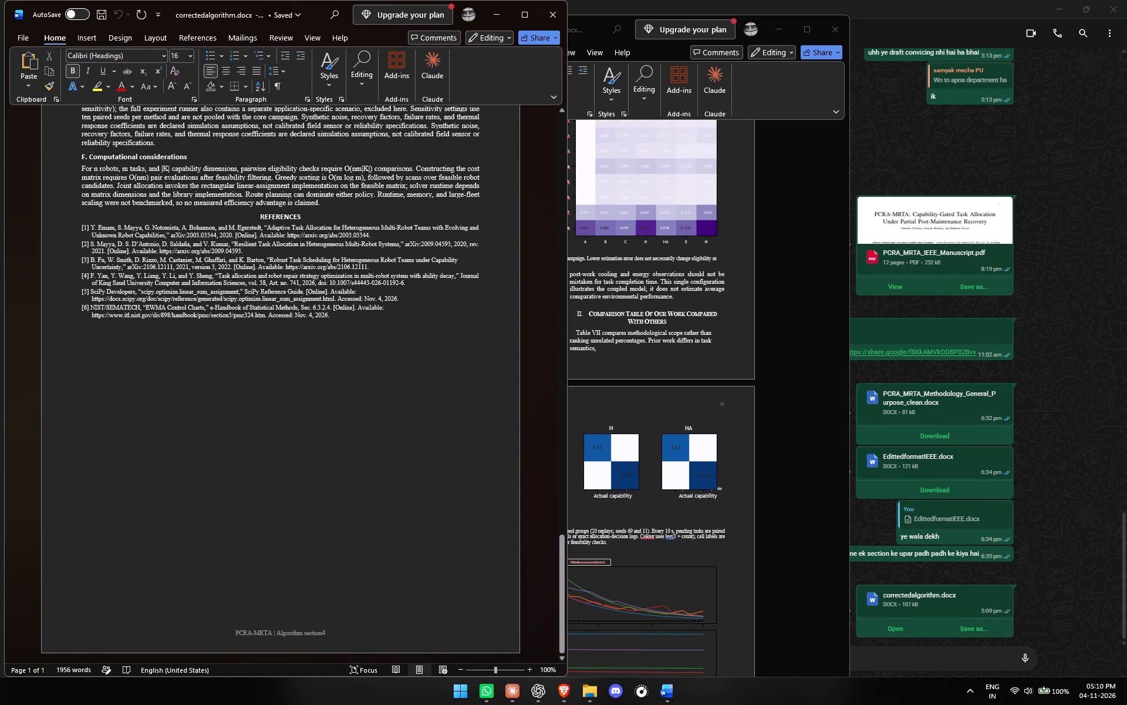
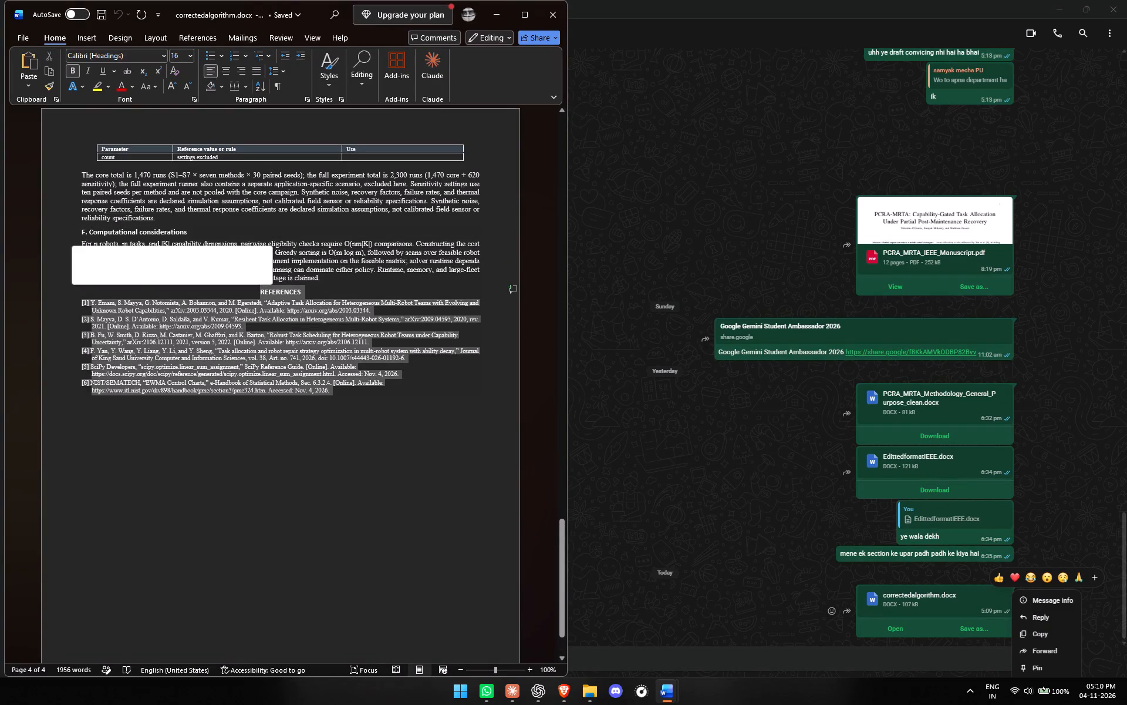
Delete the selected REFERENCES heading and entries [1] to [6] at the end of correctedalgorithm.docx, and save the document.
key(BackSpace)
scroll(279, 103, up, 3)
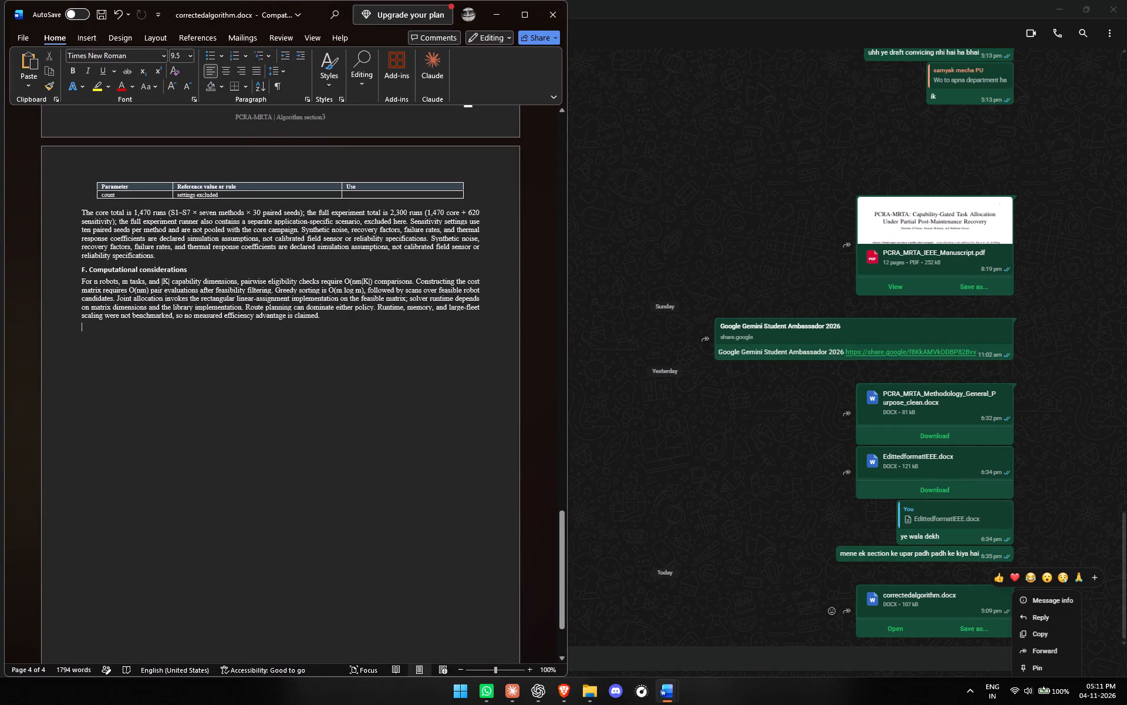
drag(559, 542, 563, 210)
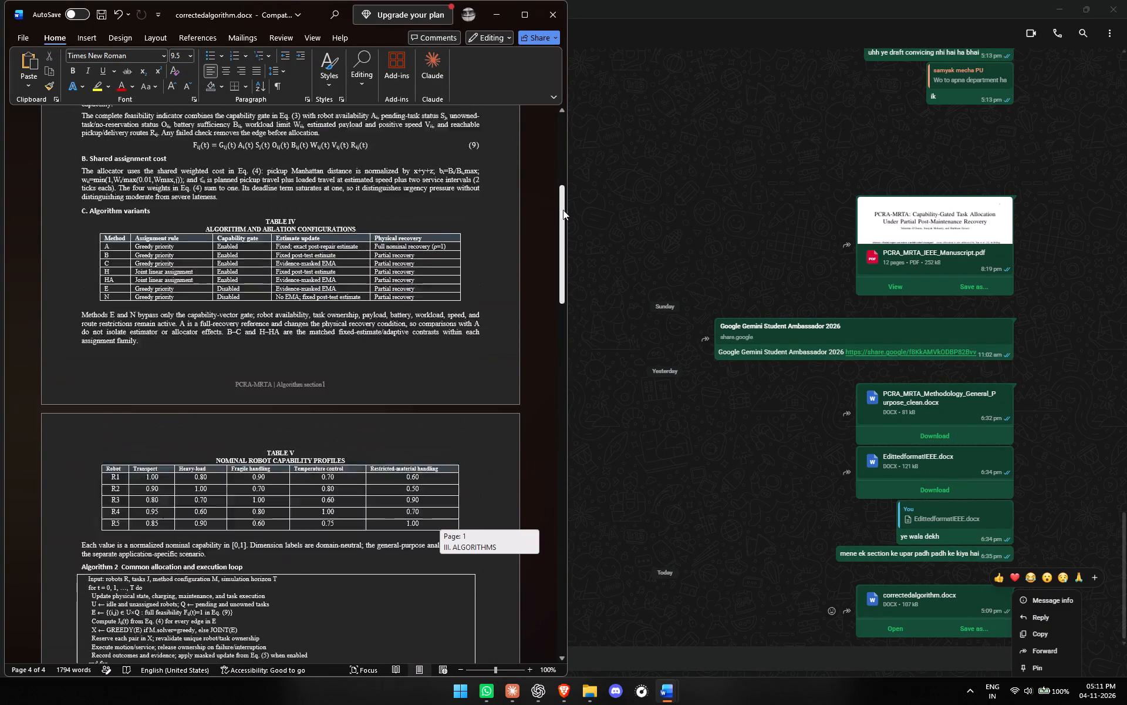
drag(563, 210, 554, 108)
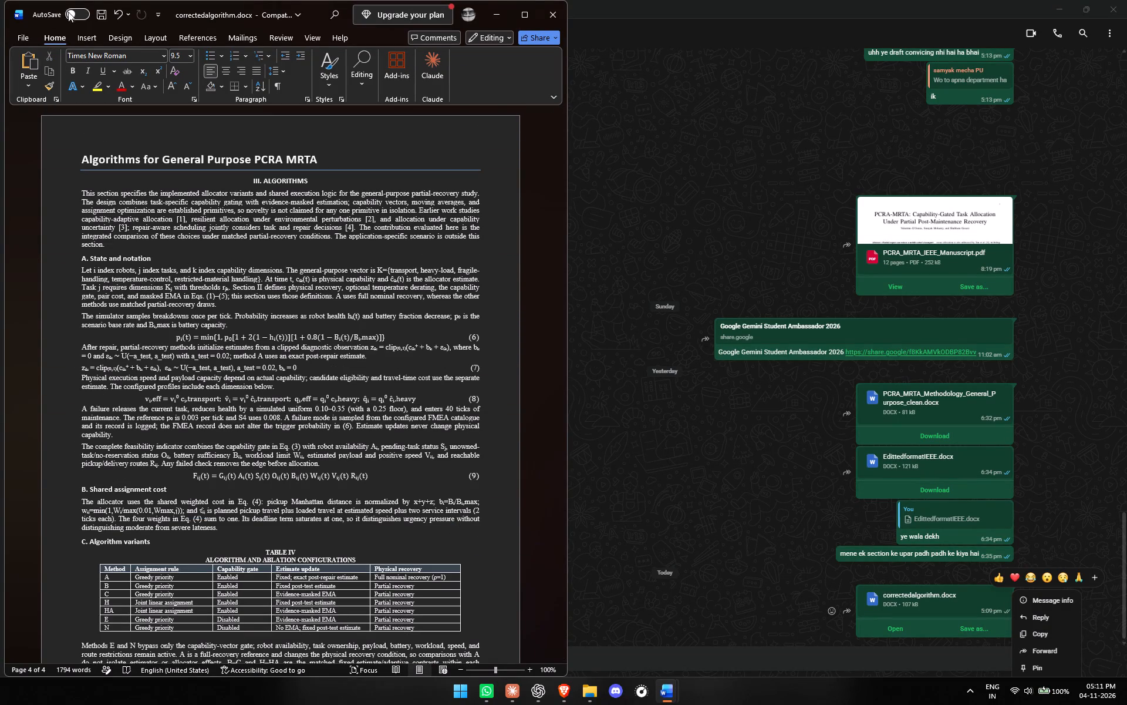
click(98, 12)
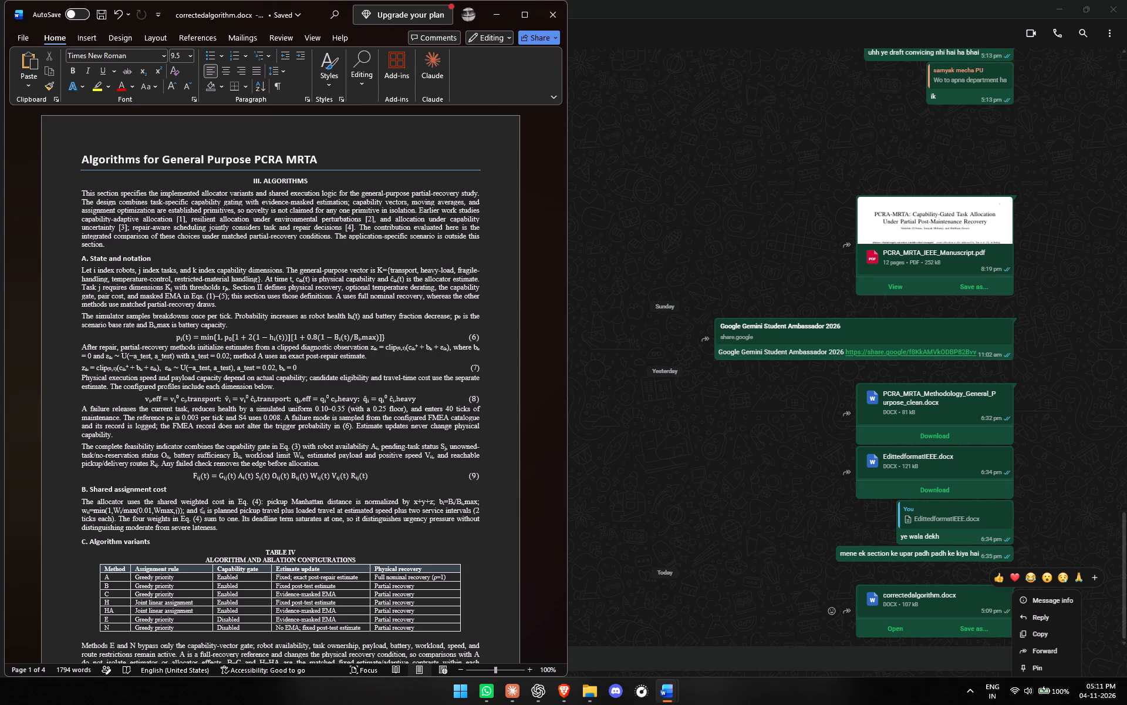
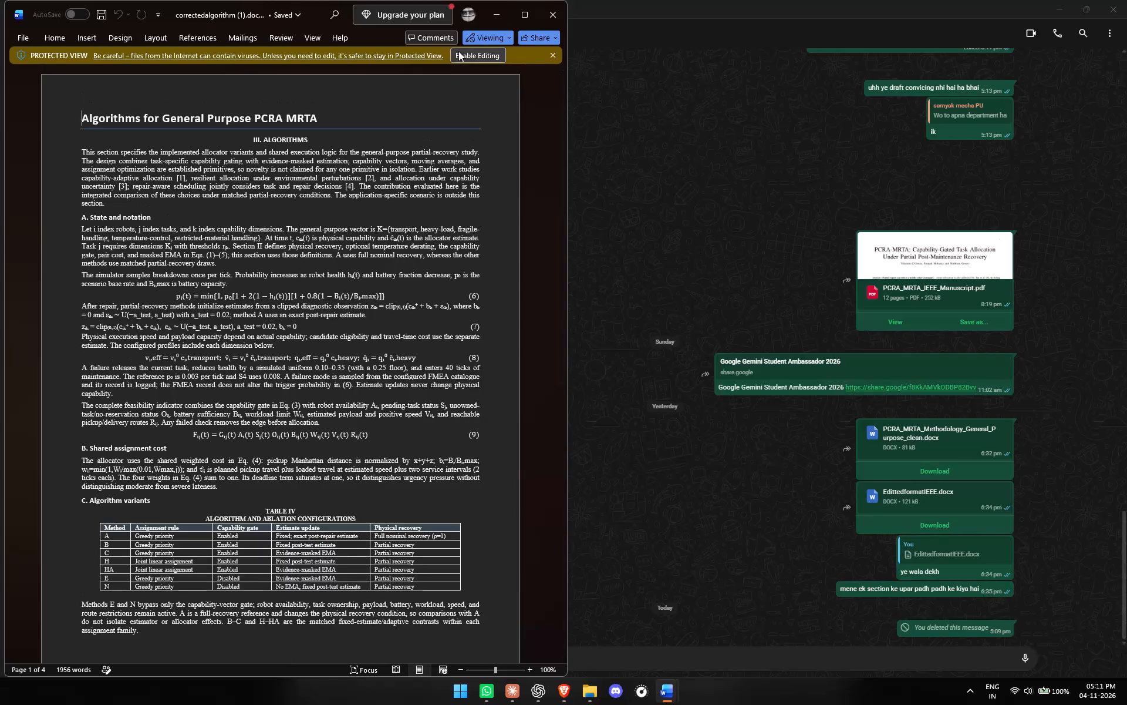
Enable editing in correctedalgorithm (1).docx and look through it from the Algorithms section to the references on the last page.
click(460, 53)
scroll(444, 257, down, 10)
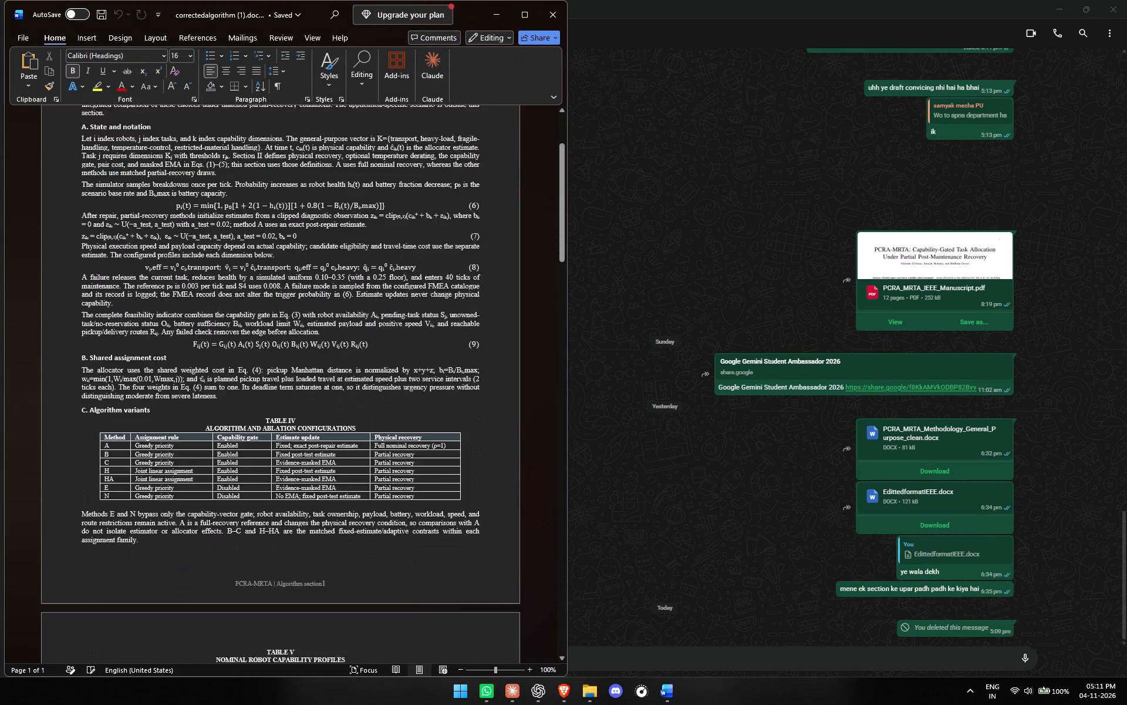
scroll(427, 240, down, 3)
drag(559, 220, 586, 560)
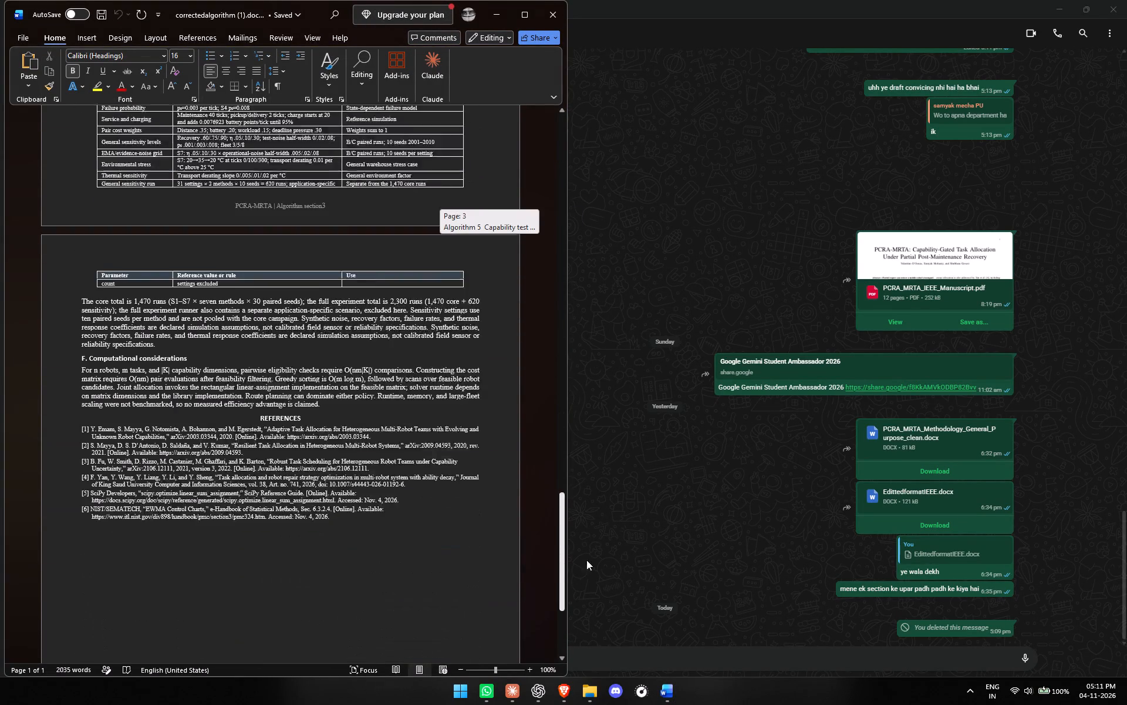
drag(586, 560, 586, 609)
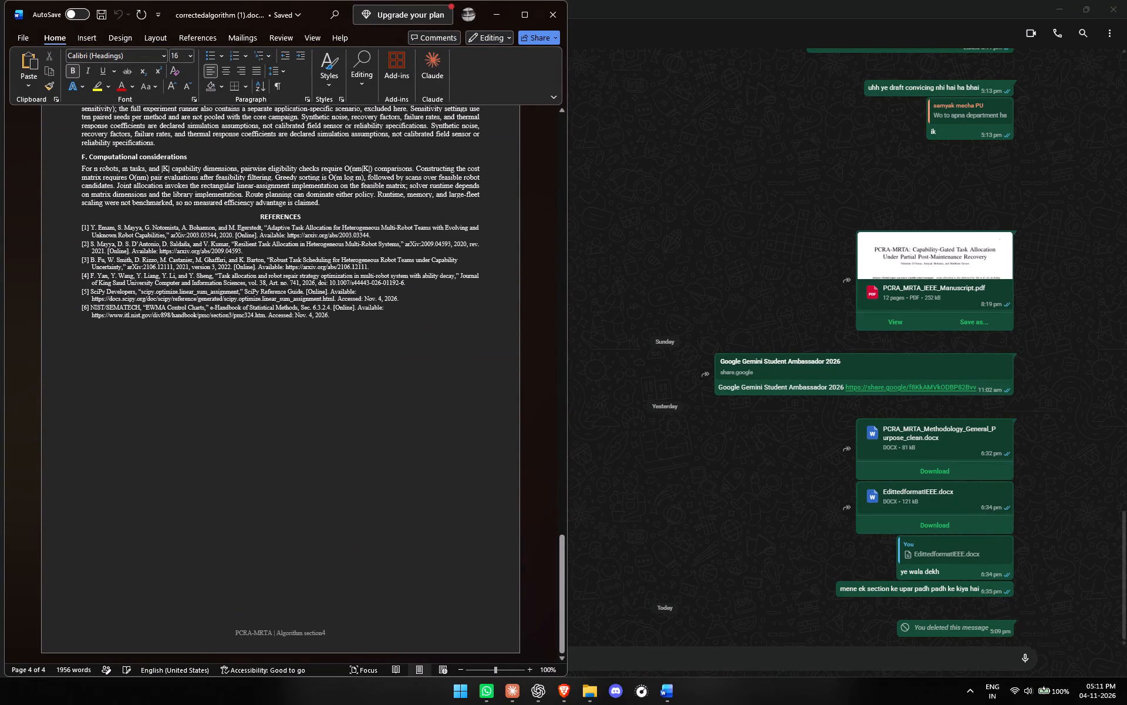
Switch to the other open Word document, correctedalgorithm.docx.
click(666, 636)
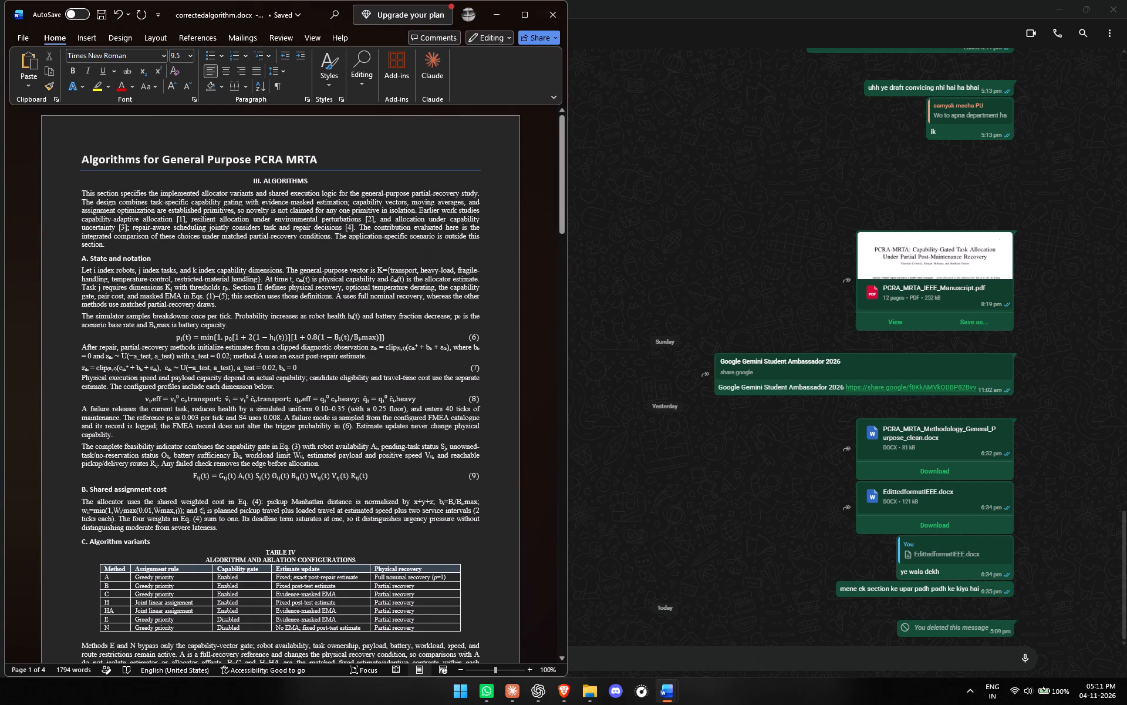
Skim correctedalgorithm.docx from the Section III Algorithms heading through the algorithm boxes and Table VI to check its content and layout.
drag(564, 204, 554, 418)
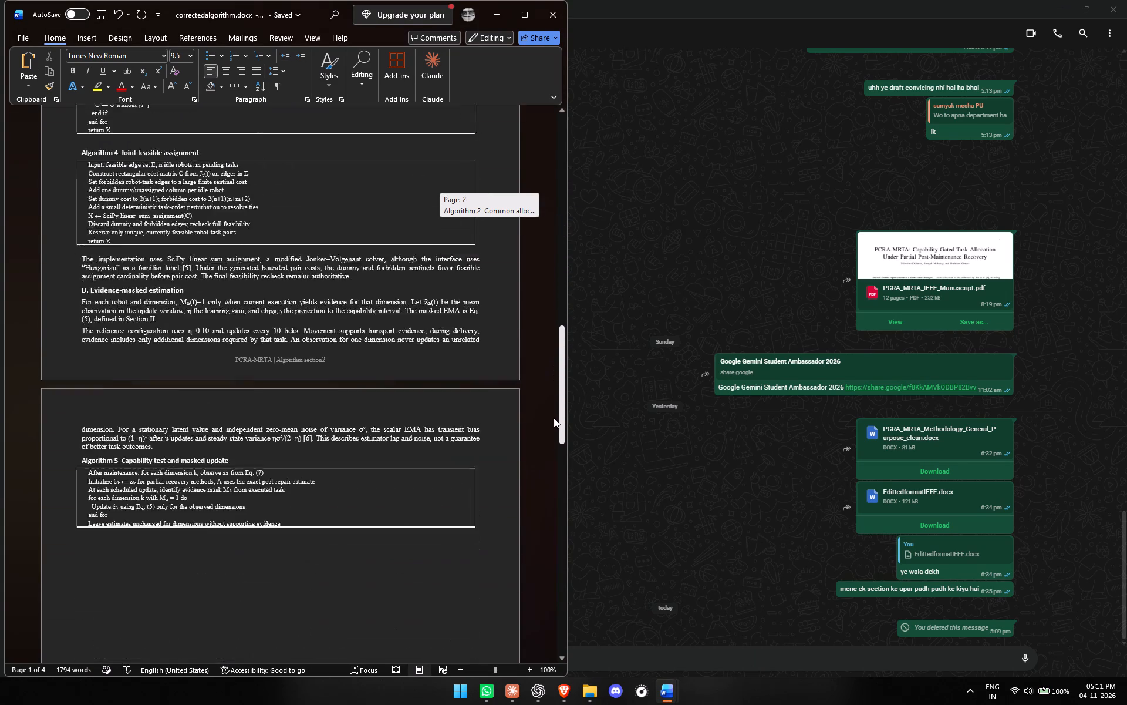
drag(554, 418, 554, 528)
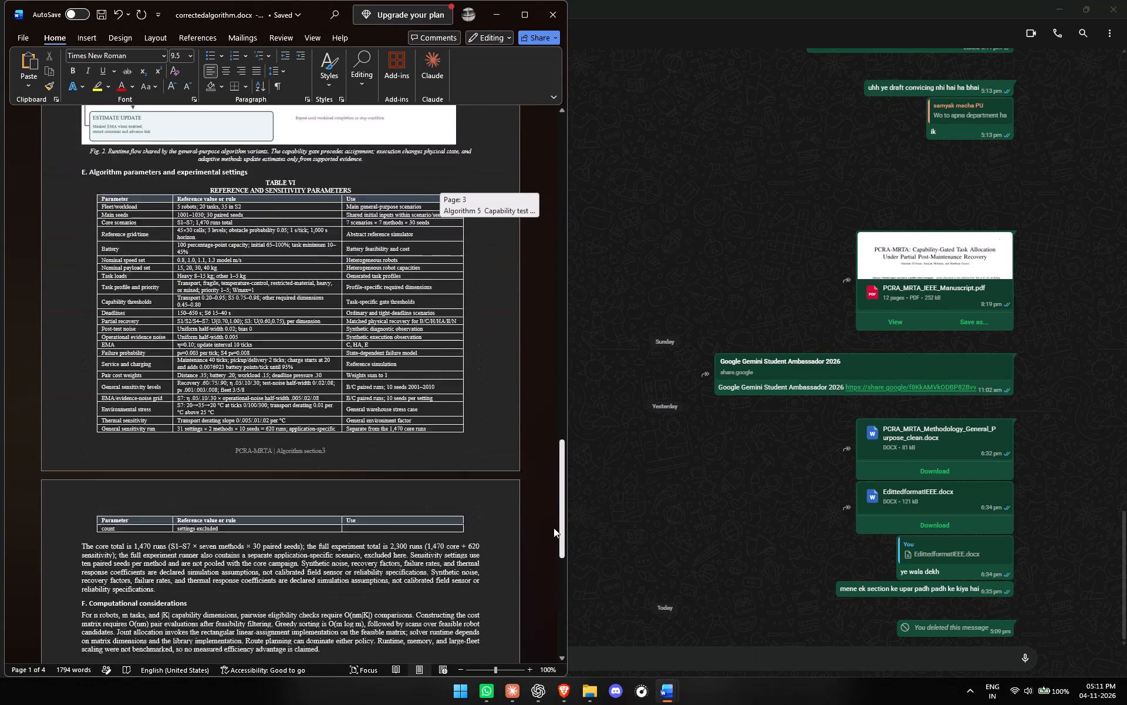
drag(554, 528, 553, 206)
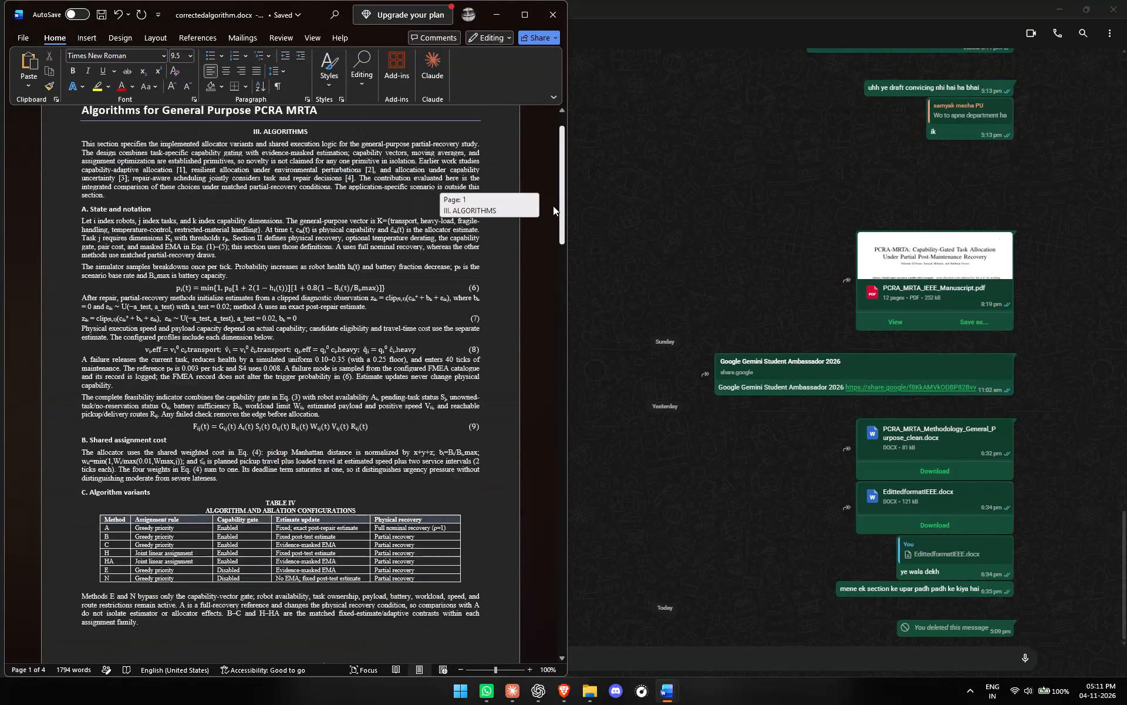
drag(553, 206, 551, 163)
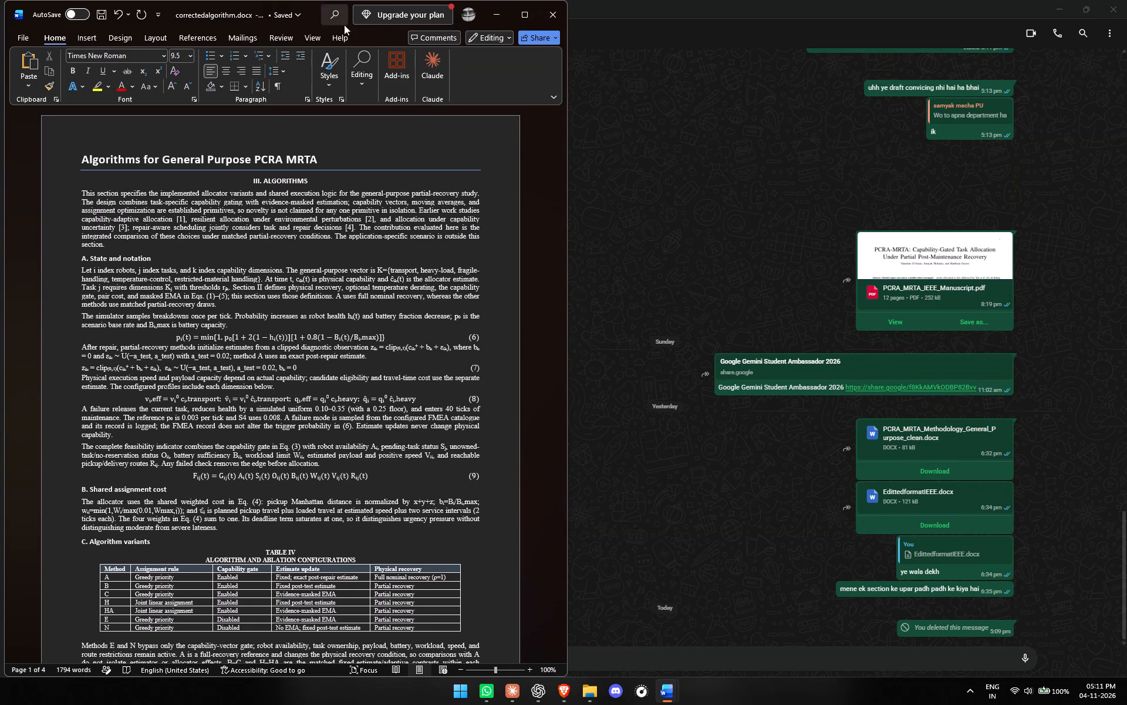
Move the correctedalgorithm.docx window aside and close the duplicate document correctedalgorithm (1).docx behind it.
drag(311, 19, 562, 79)
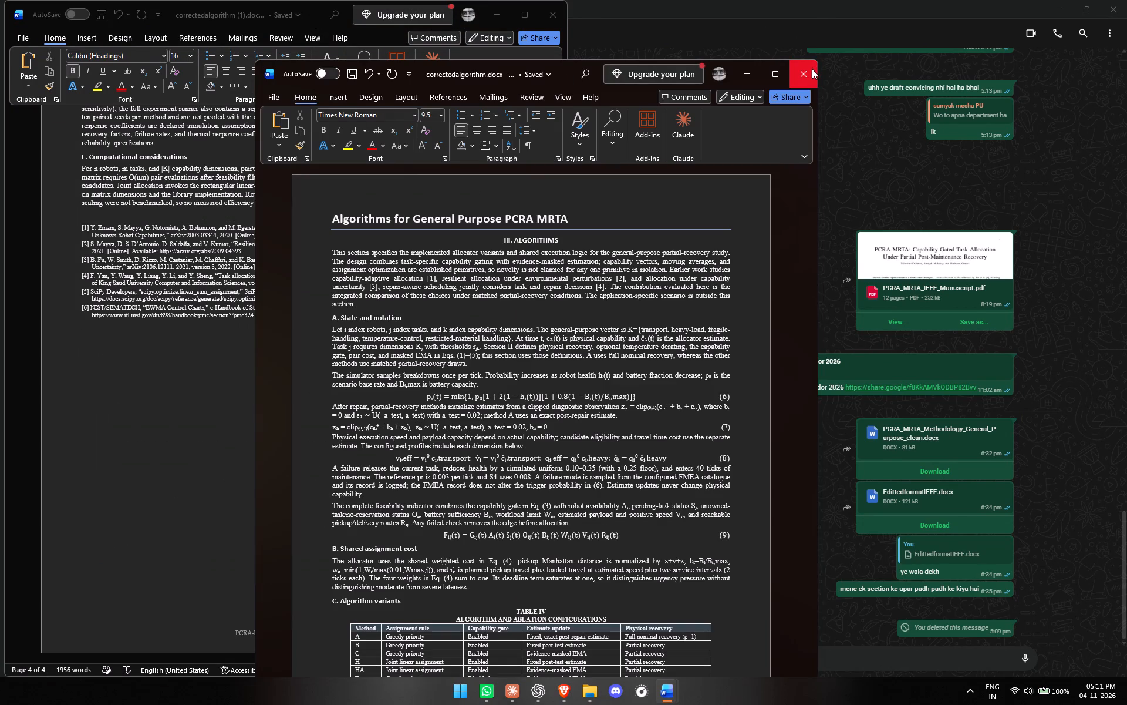
click(548, 16)
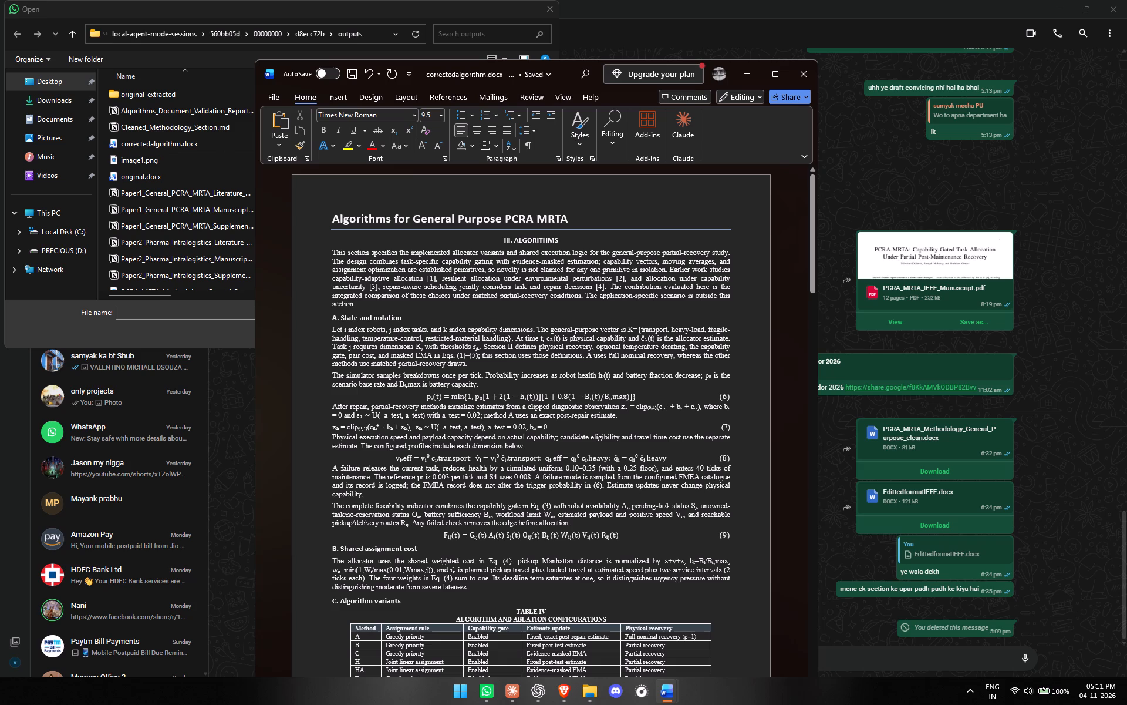
Review the remaining correctedalgorithm.docx from its first page through Algorithms 2 to 4 to the end of Computational considerations.
scroll(441, 164, up, 1)
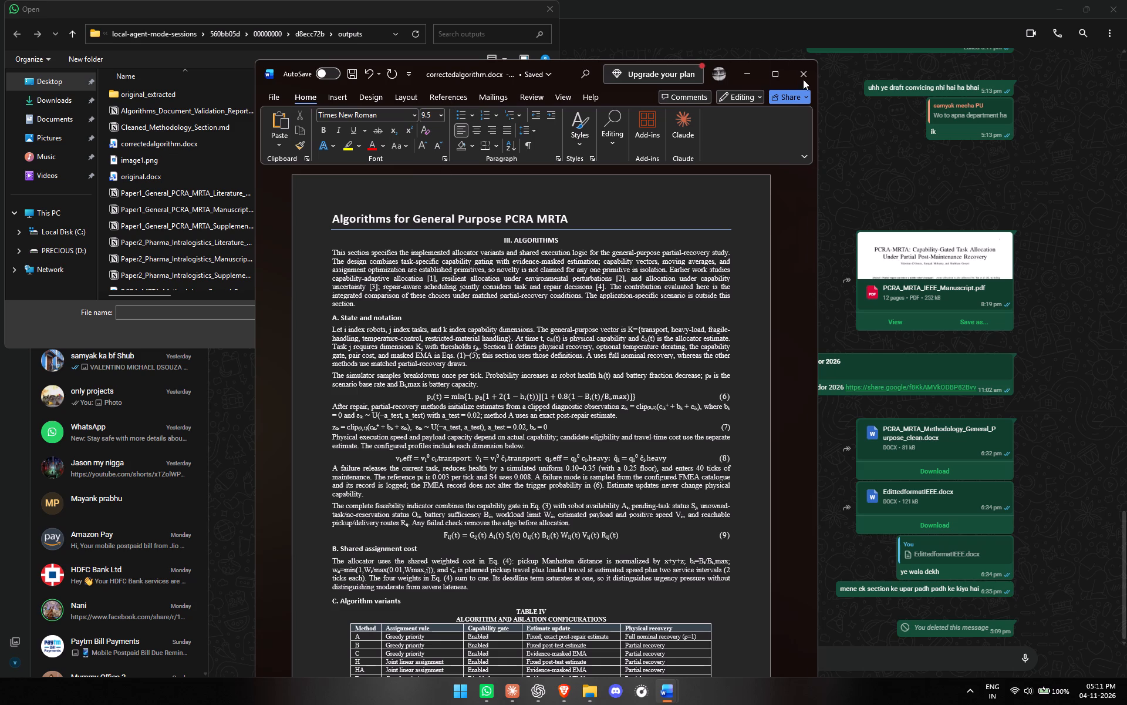
drag(815, 233, 799, 398)
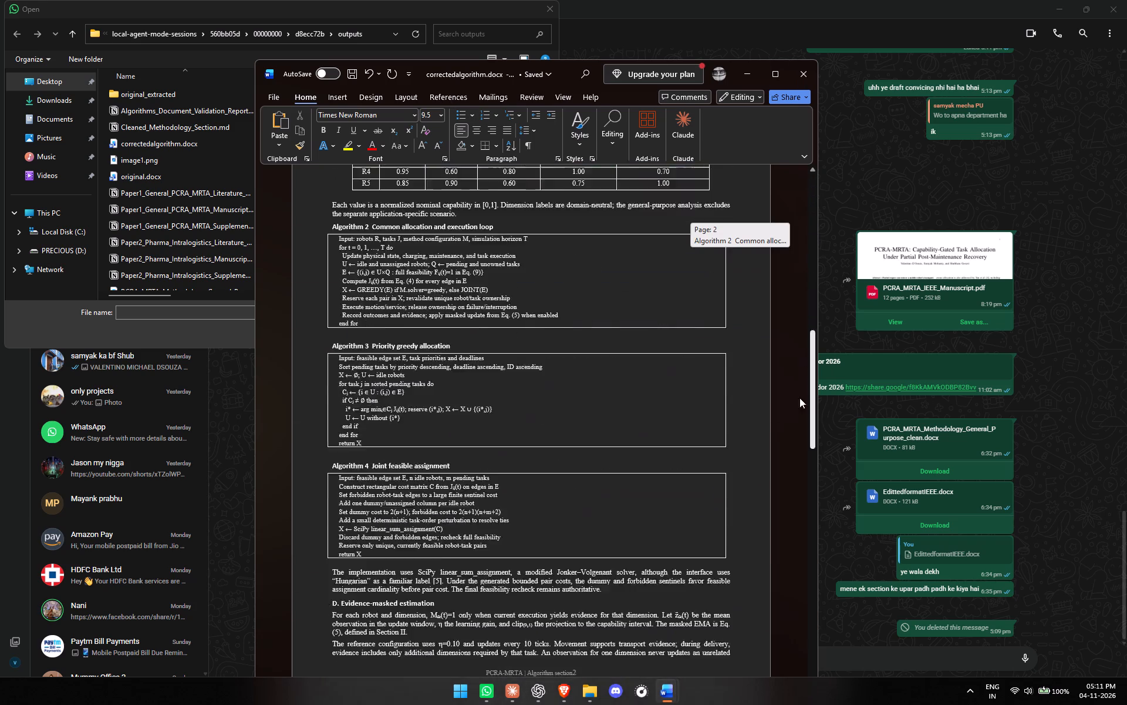
drag(799, 398, 805, 619)
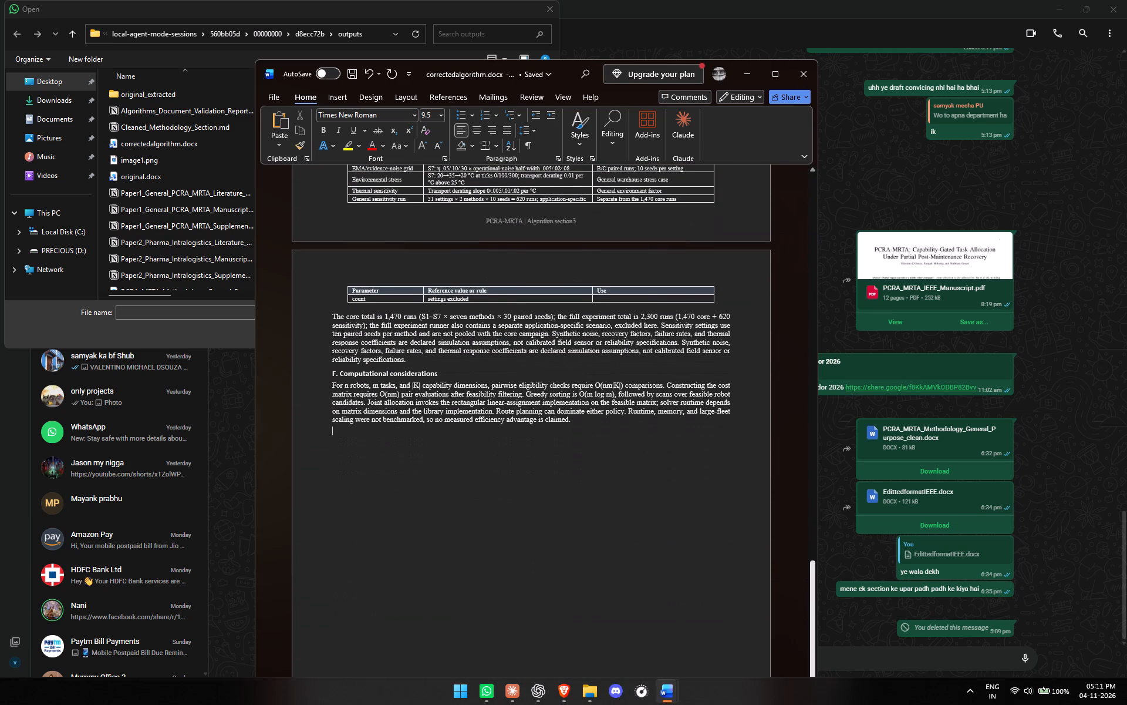
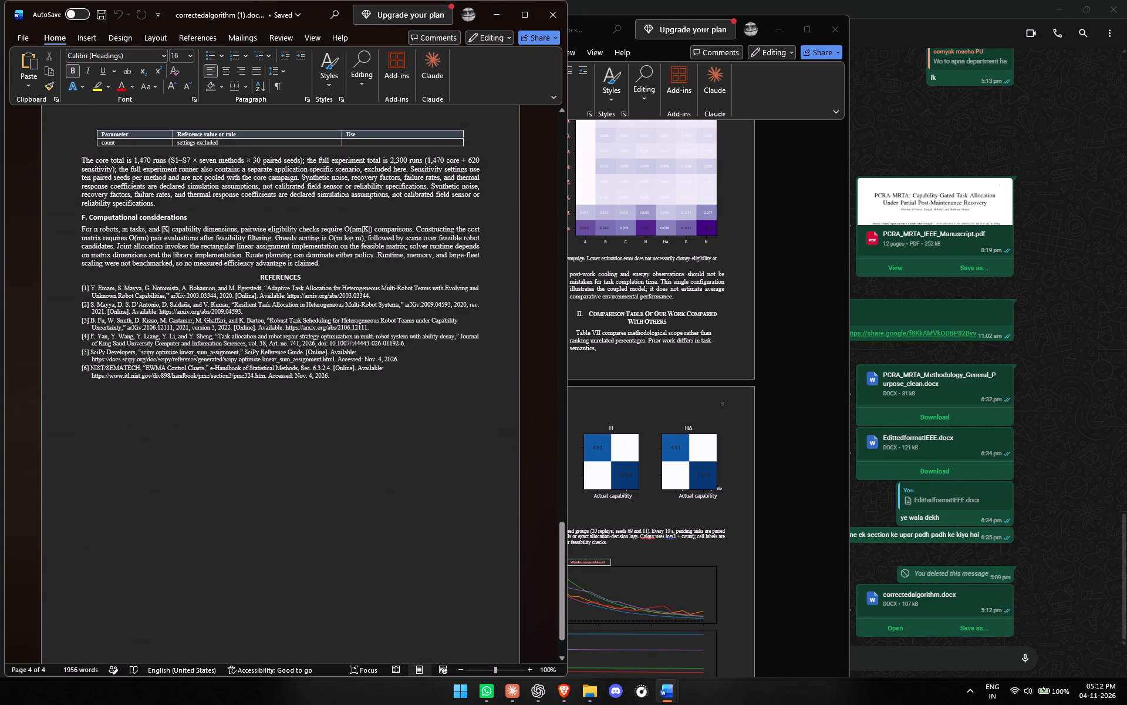
Recheck the end of the parameter table and the final page of correctedalgorithm (1).docx, and close that document.
scroll(399, 396, up, 3)
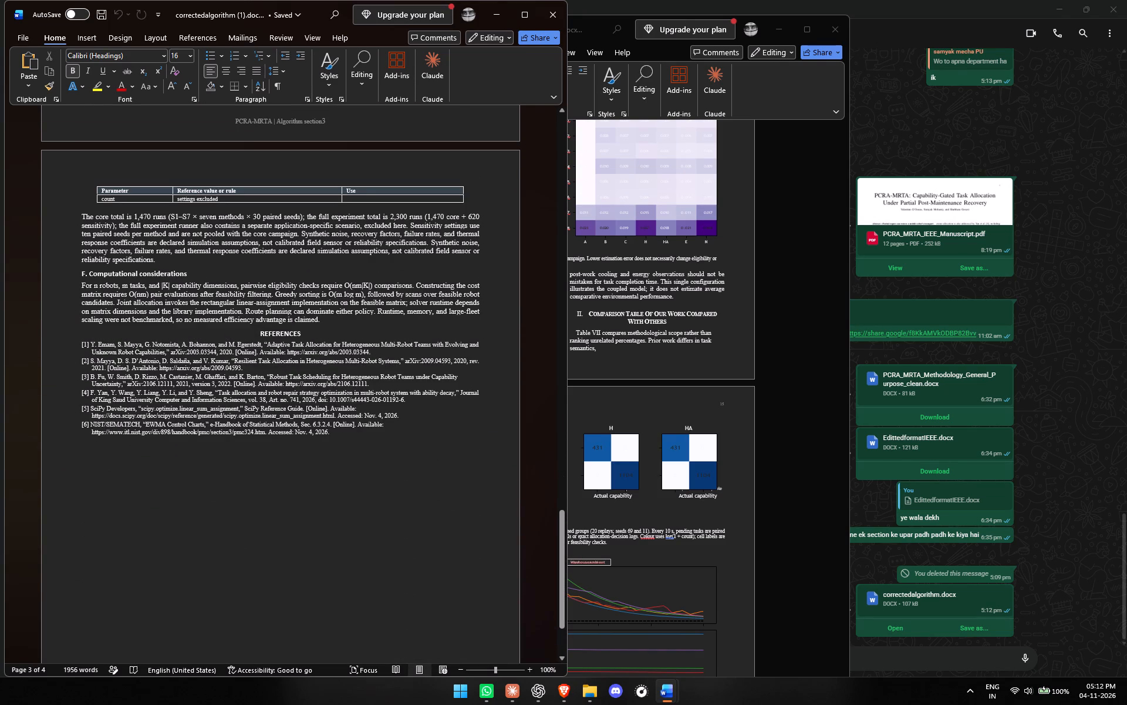
scroll(102, 376, up, 1)
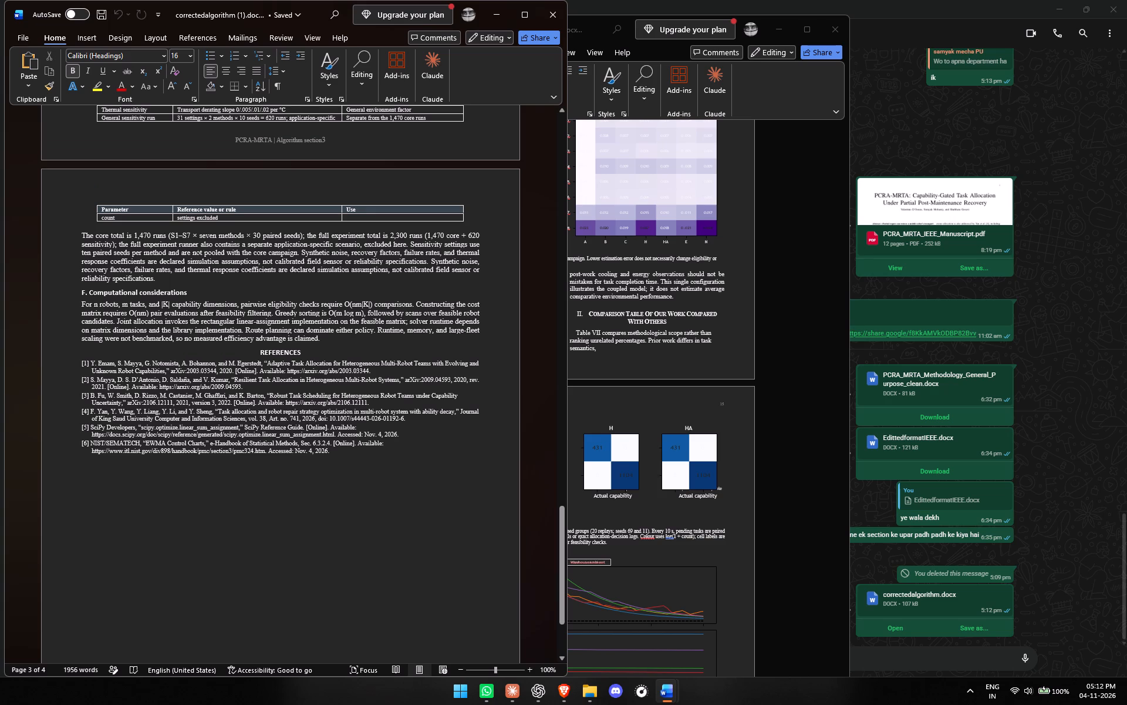
scroll(97, 426, up, 3)
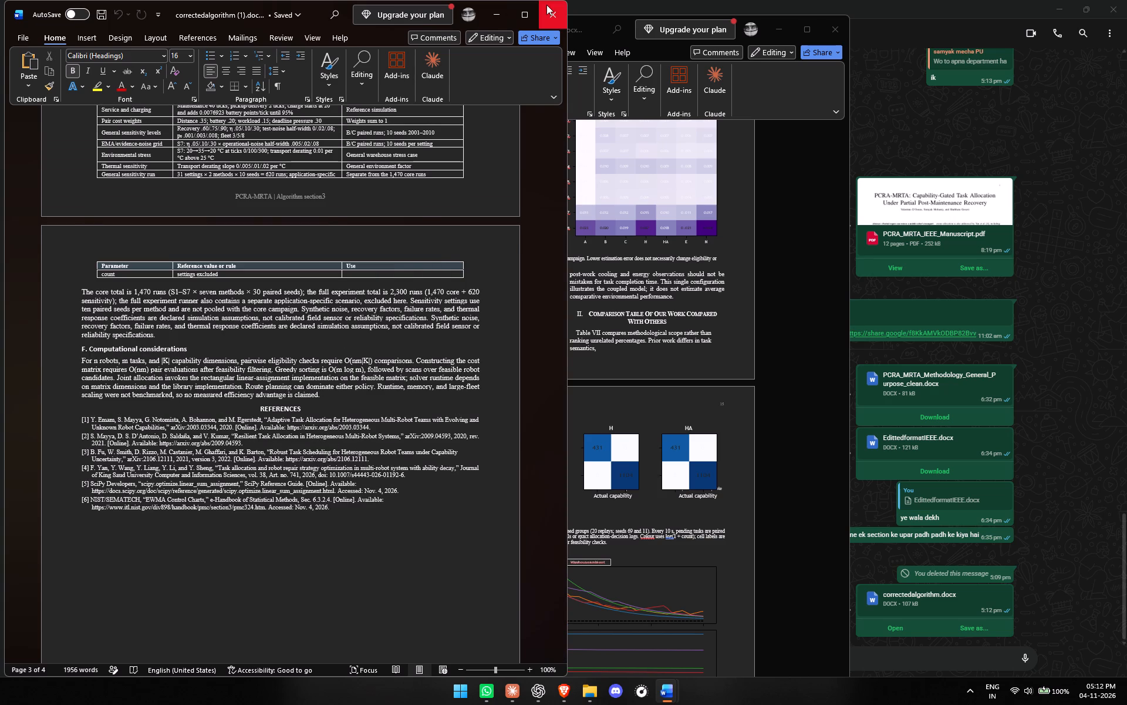
click(546, 5)
Look over the results pages of PCRA_MRTA_IEEE_Manuscript_sam.docx around the Fig. 4 and Fig. 5 plots.
scroll(764, 351, up, 10)
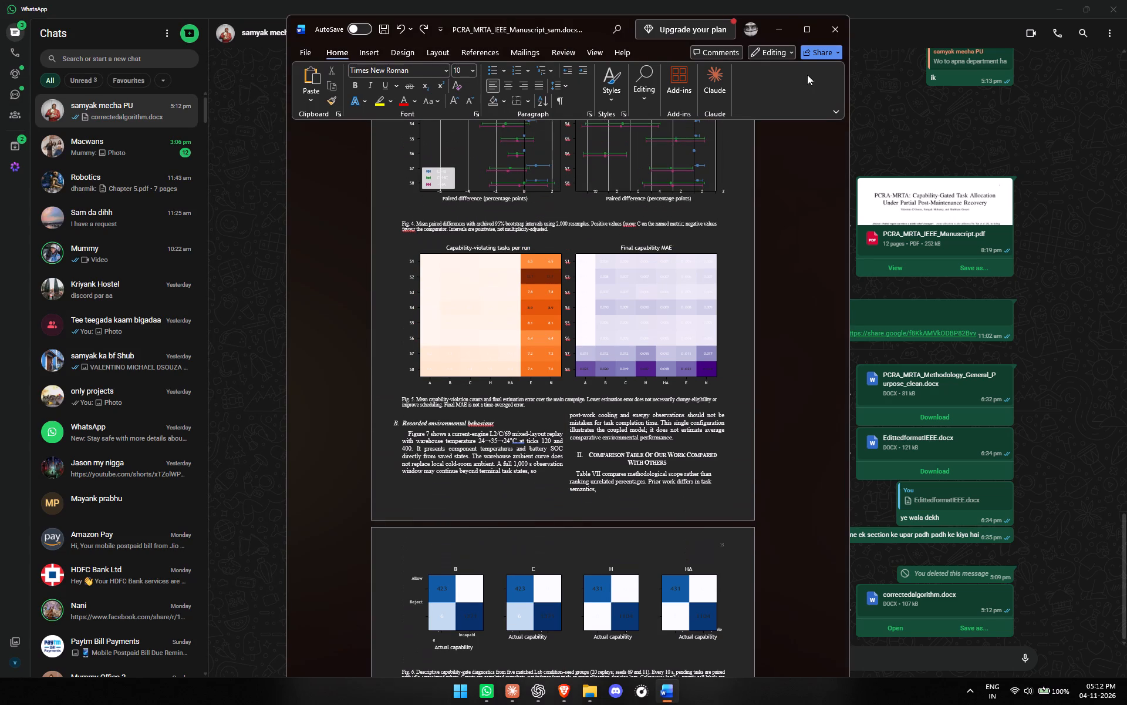
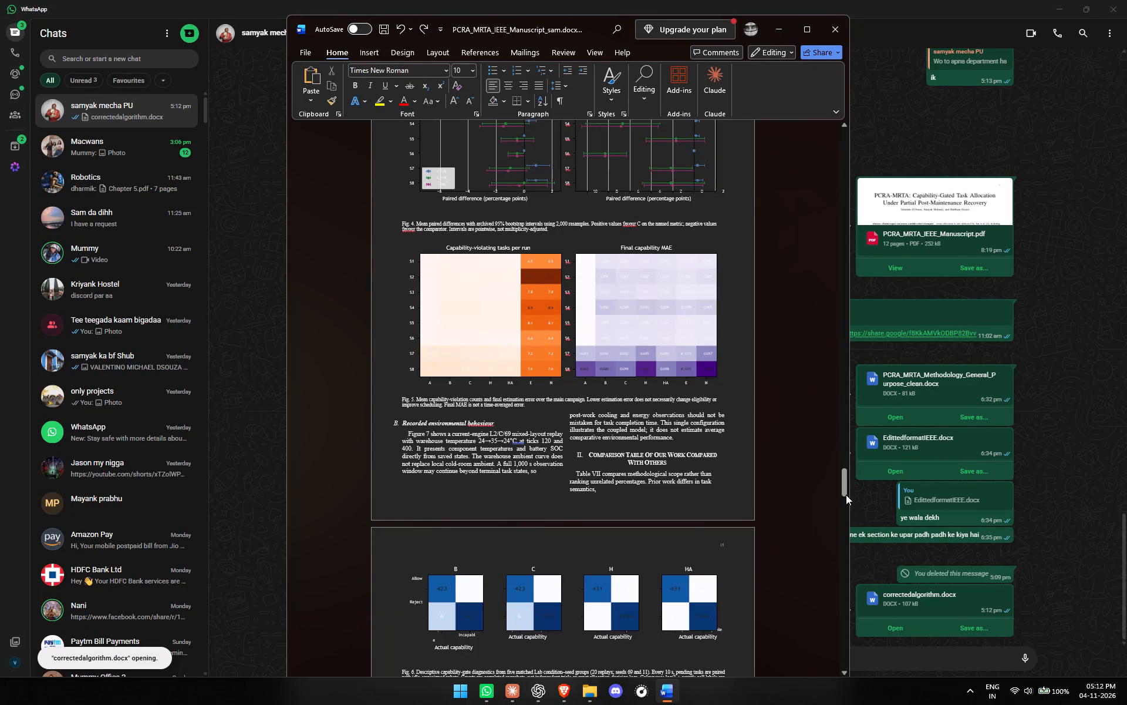
Review PCRA_MRTA_IEEE_Manuscript_sam.docx from the results figures back to the III. Algorithms and Architecture heading, and recheck the Environment Lab and Fig. 1 pages.
drag(845, 495, 844, 484)
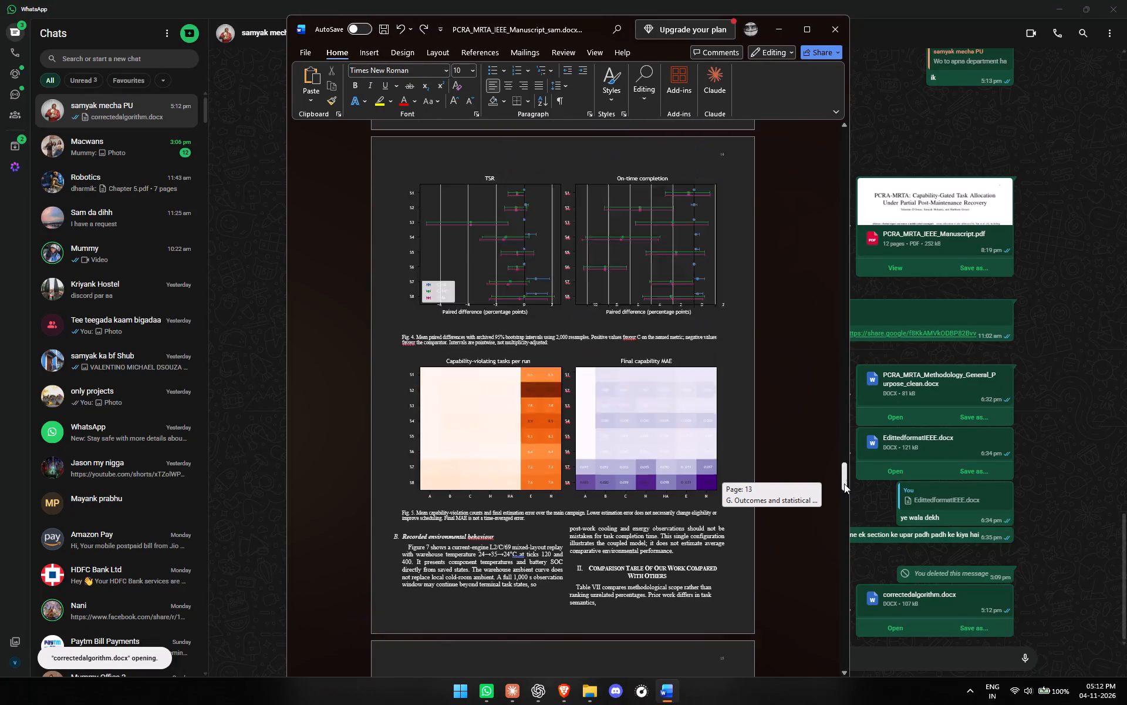
drag(844, 484, 846, 425)
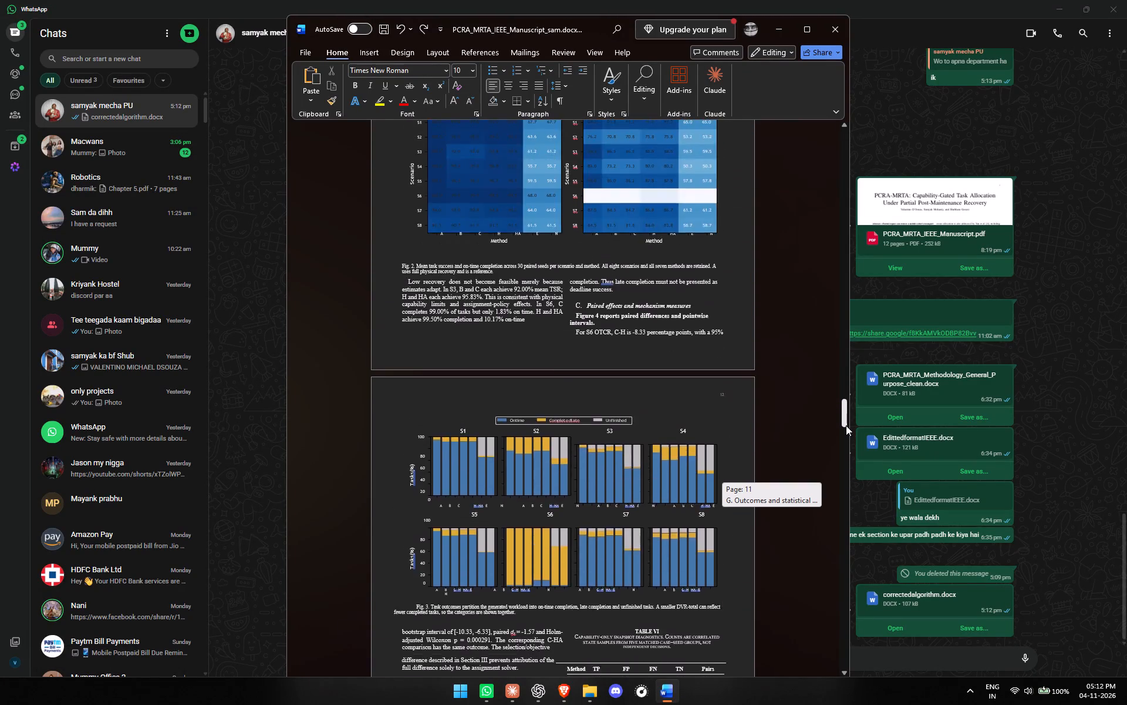
drag(846, 425, 849, 374)
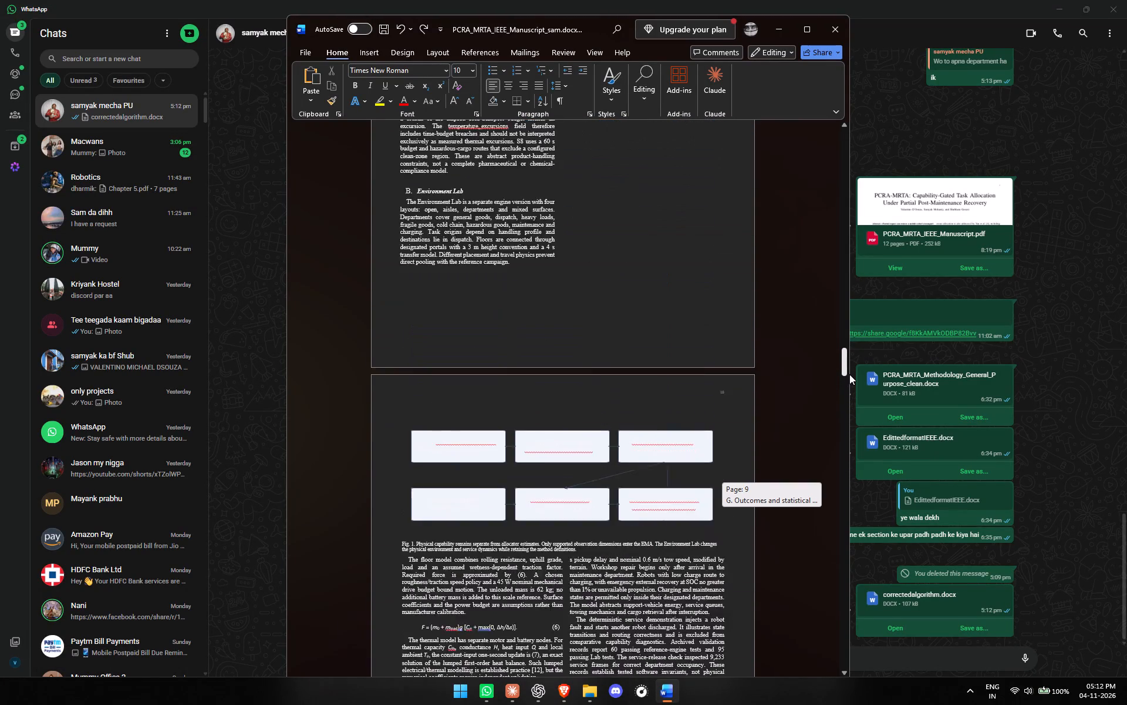
drag(849, 374, 850, 362)
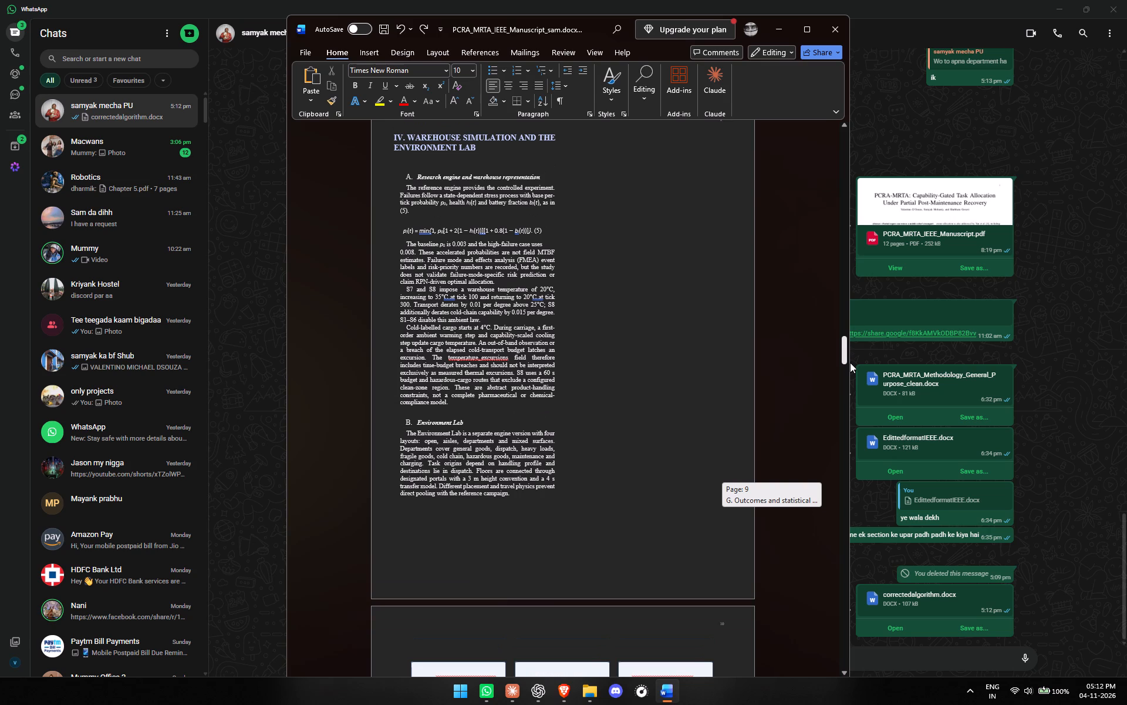
drag(850, 362, 851, 304)
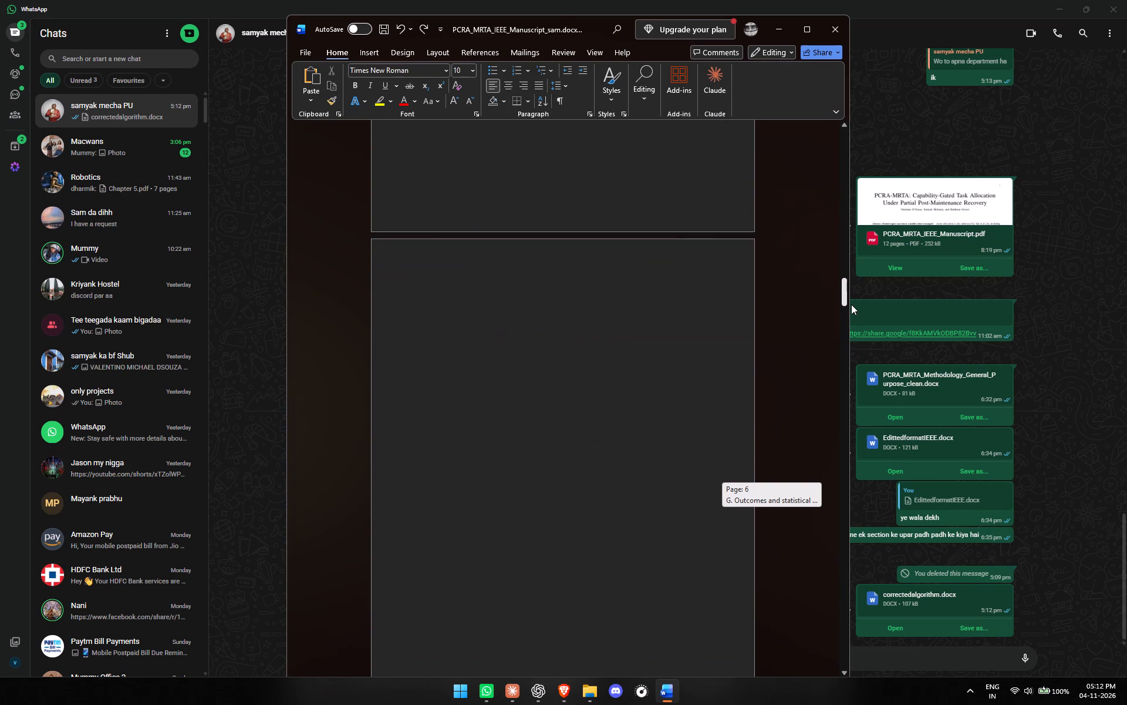
drag(851, 304, 849, 295)
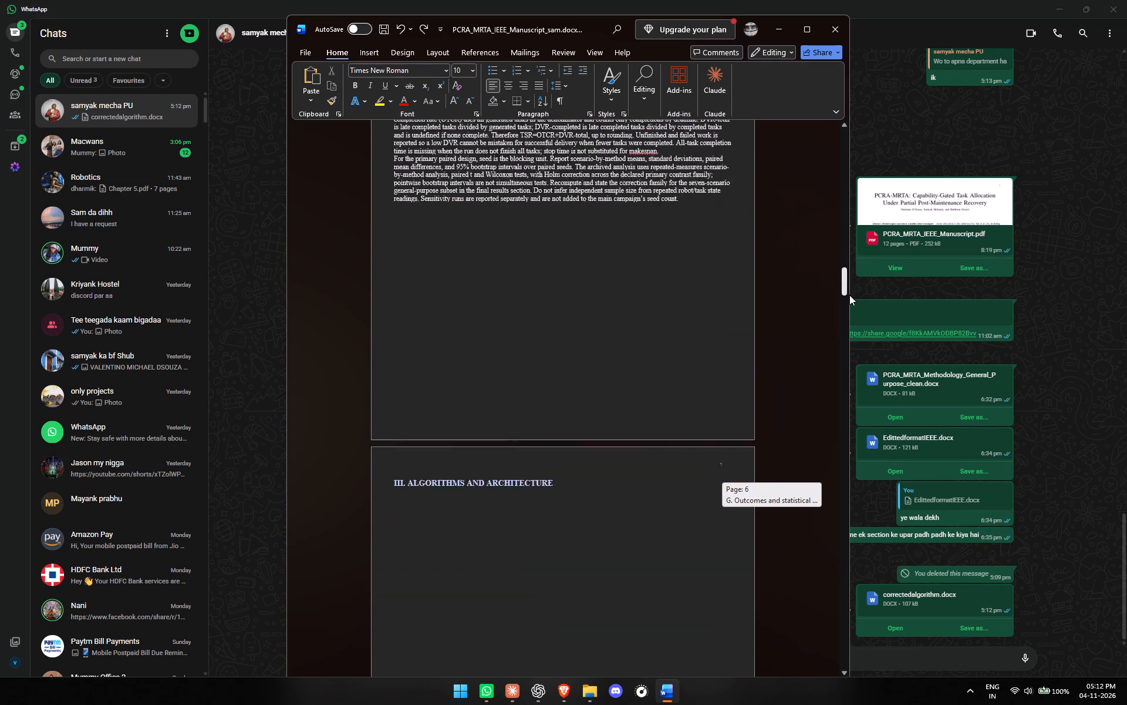
drag(849, 295, 855, 376)
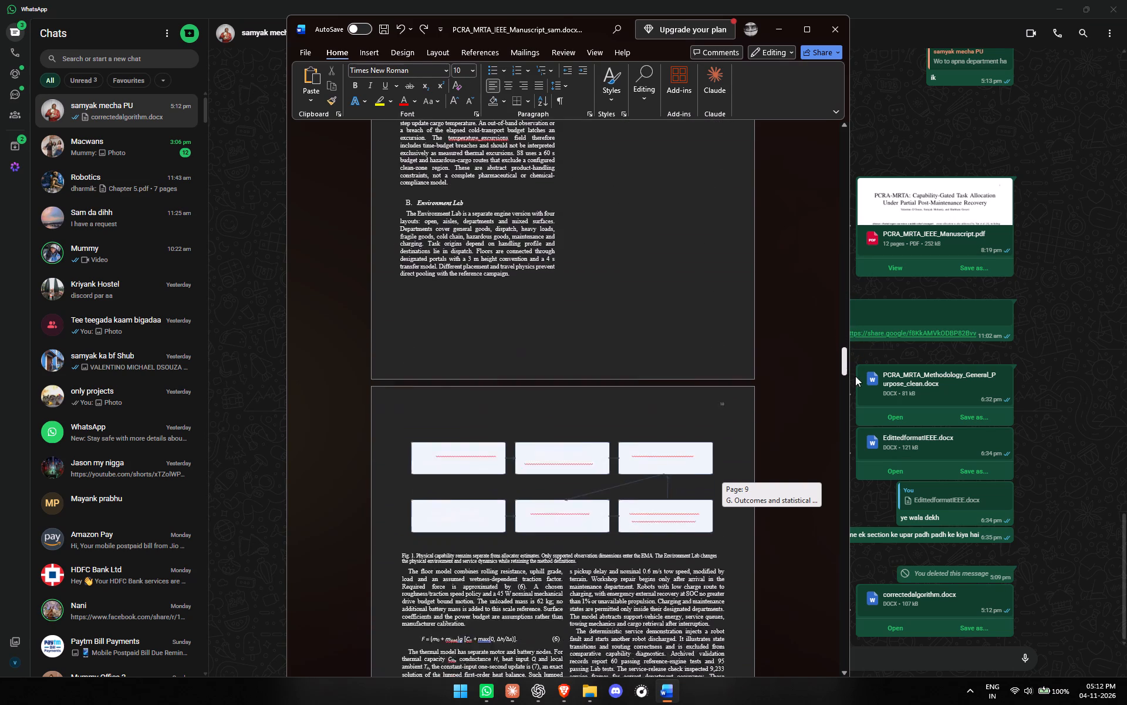
drag(855, 376, 855, 394)
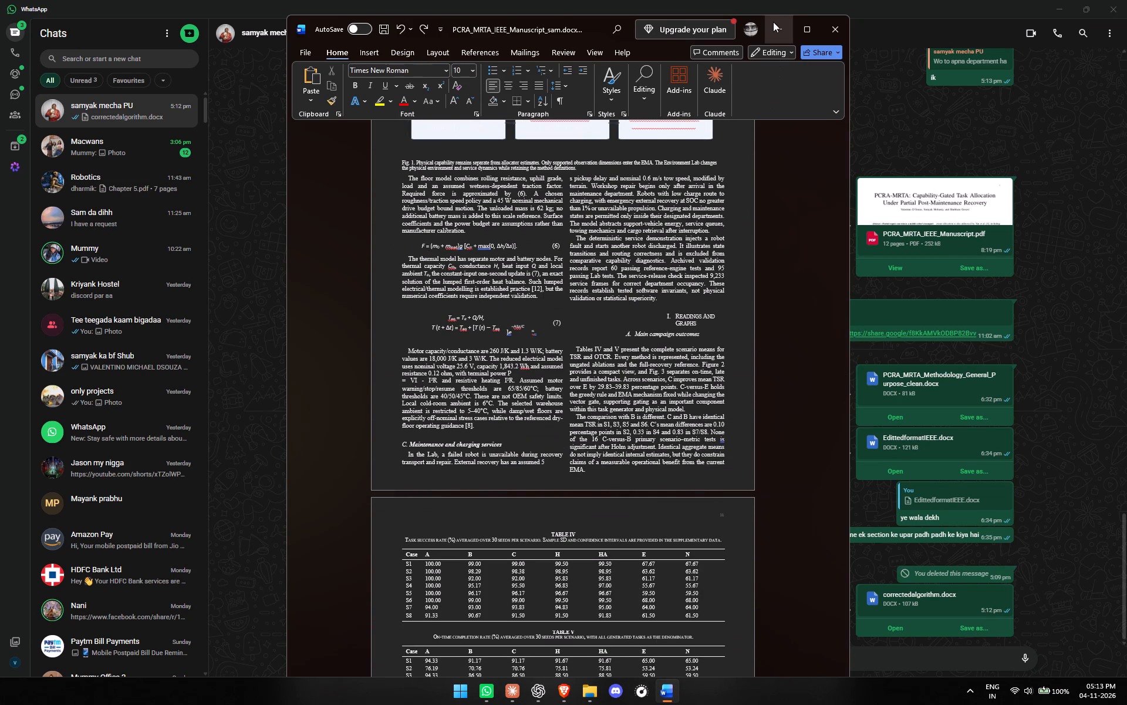
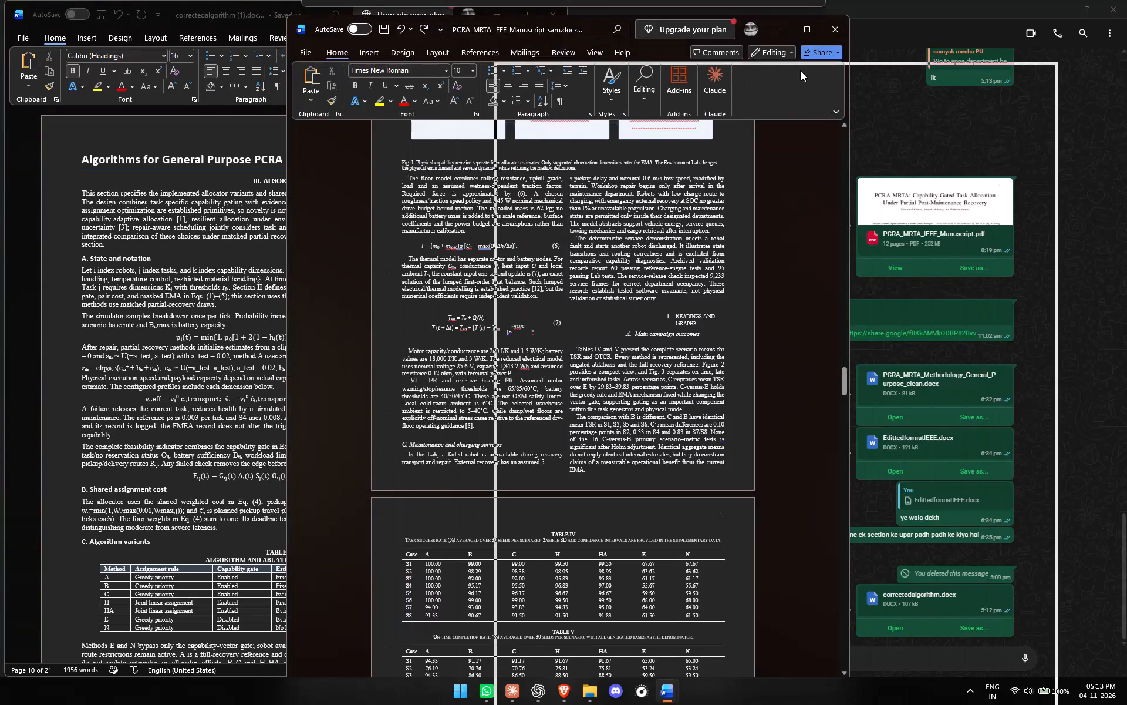
Set the IEEE manuscript window aside and review correctedalgorithm (1) from its opening section to Fig. 2 and Table VI's reference and sensitivity parameters.
click(988, 73)
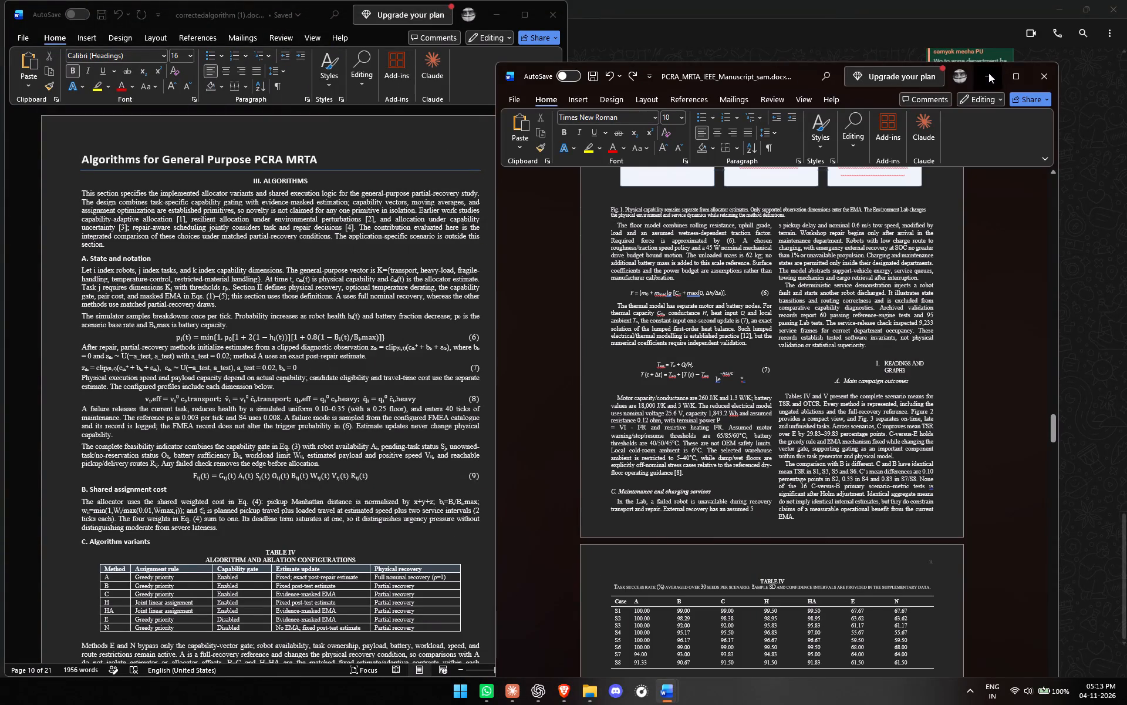
drag(555, 210, 559, 250)
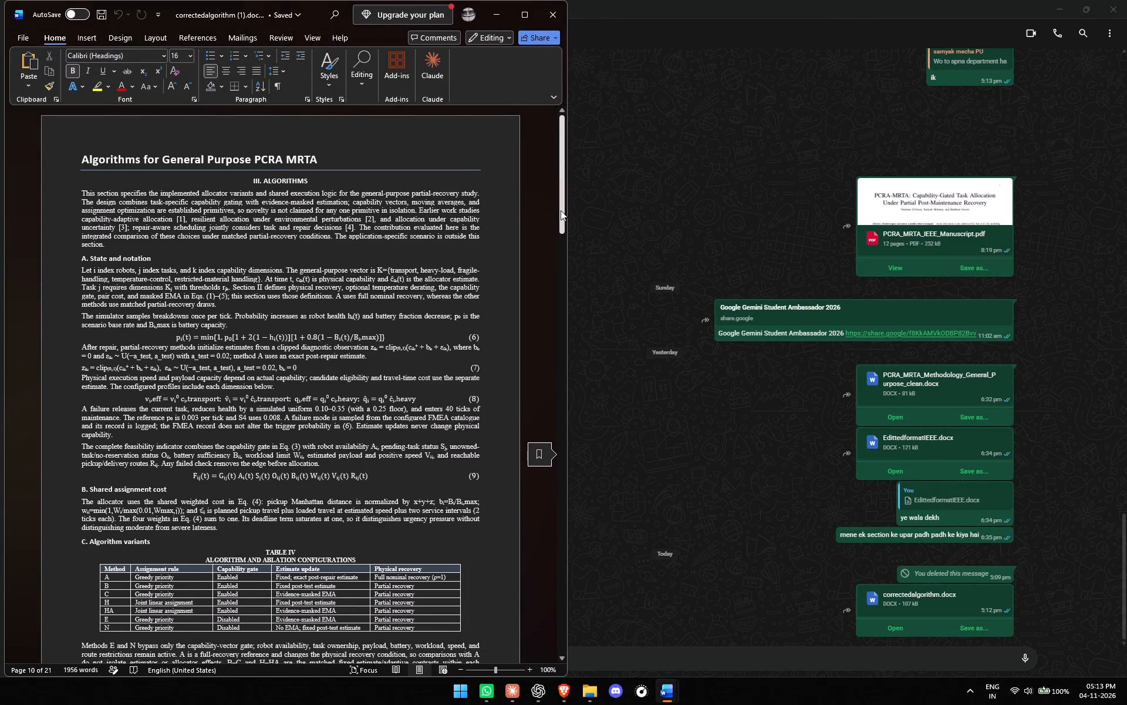
drag(561, 210, 563, 465)
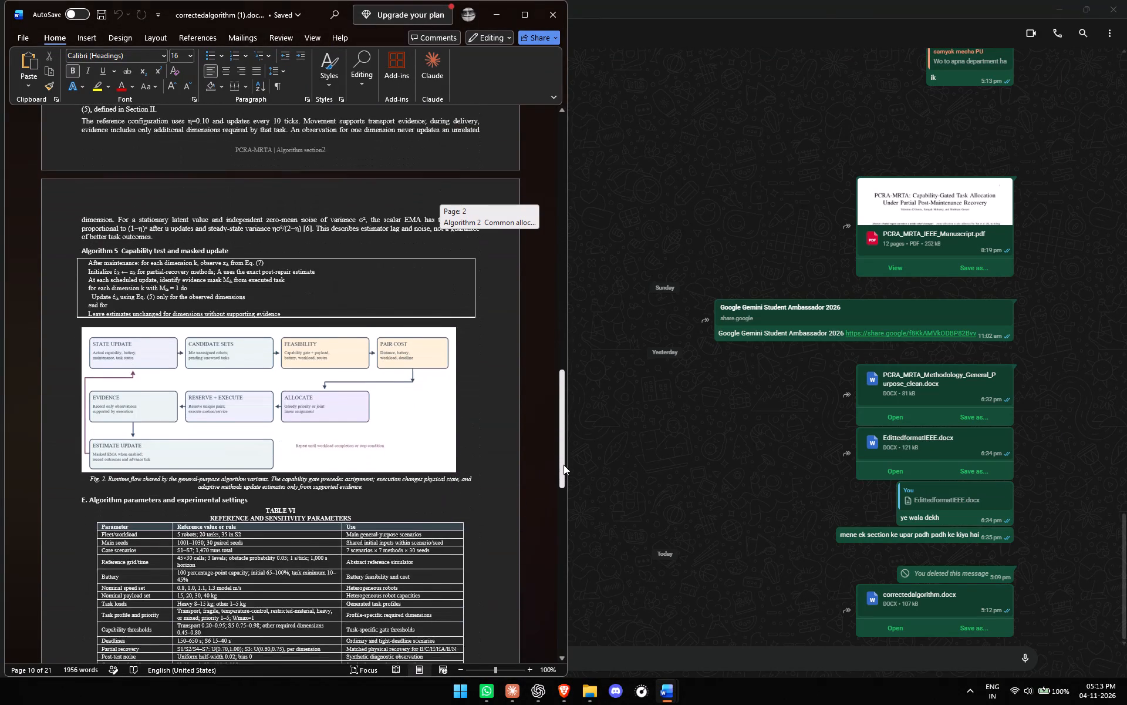
drag(563, 465, 565, 505)
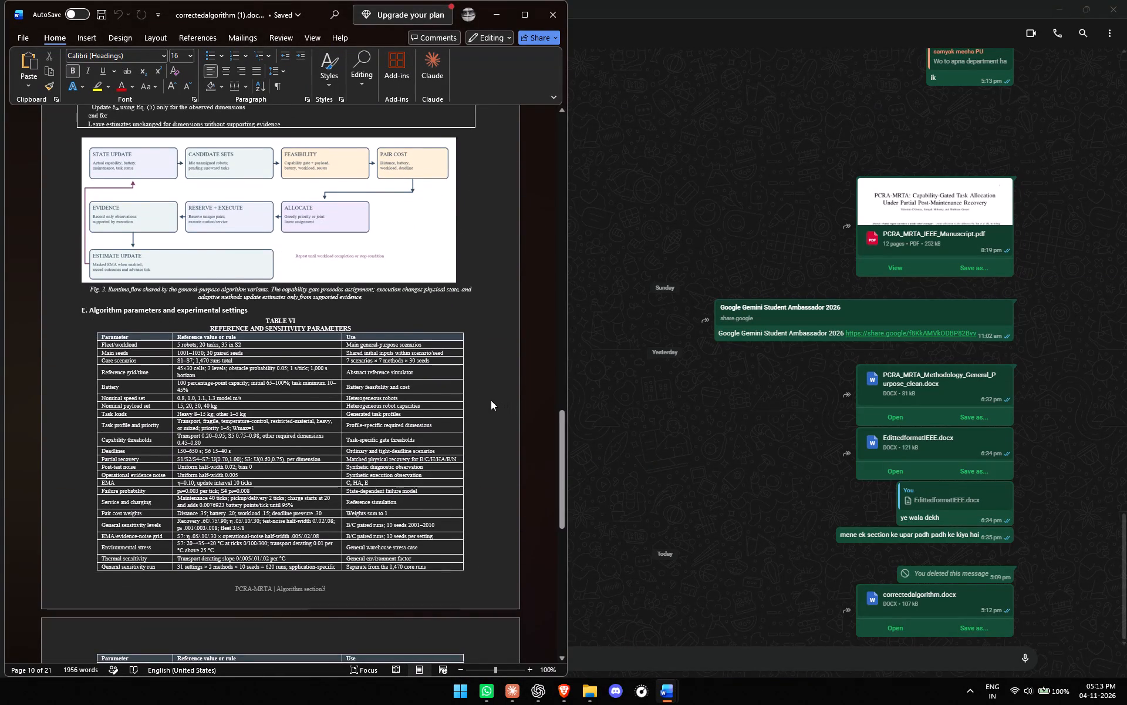
Review correctedalgorithm (1) from Table VI back through Algorithm 5 and section D. Evidence-masked estimation to Algorithms 3 and 4.
click(491, 400)
drag(559, 461, 562, 427)
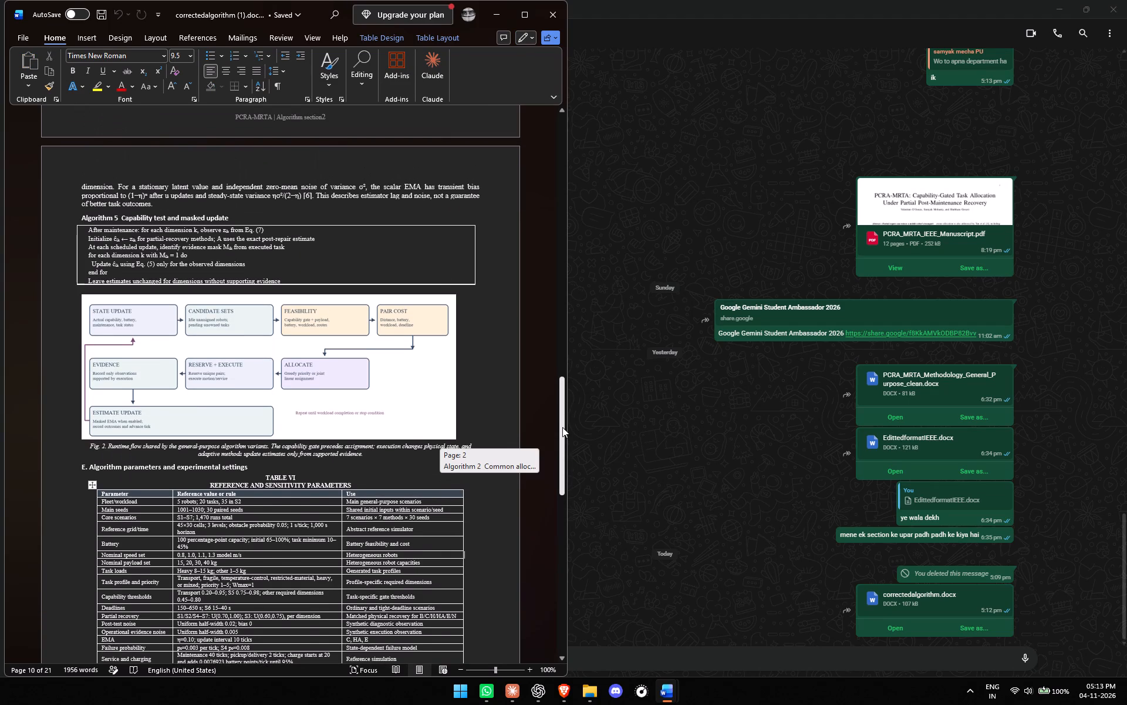
drag(562, 427, 571, 390)
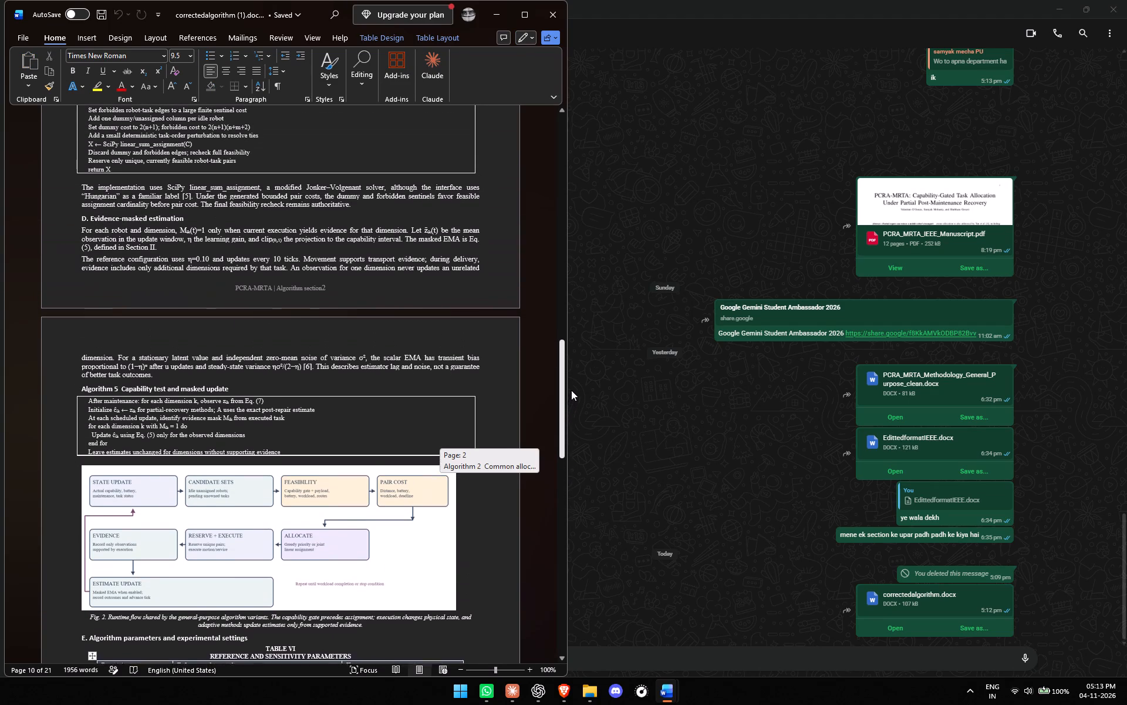
drag(571, 390, 576, 368)
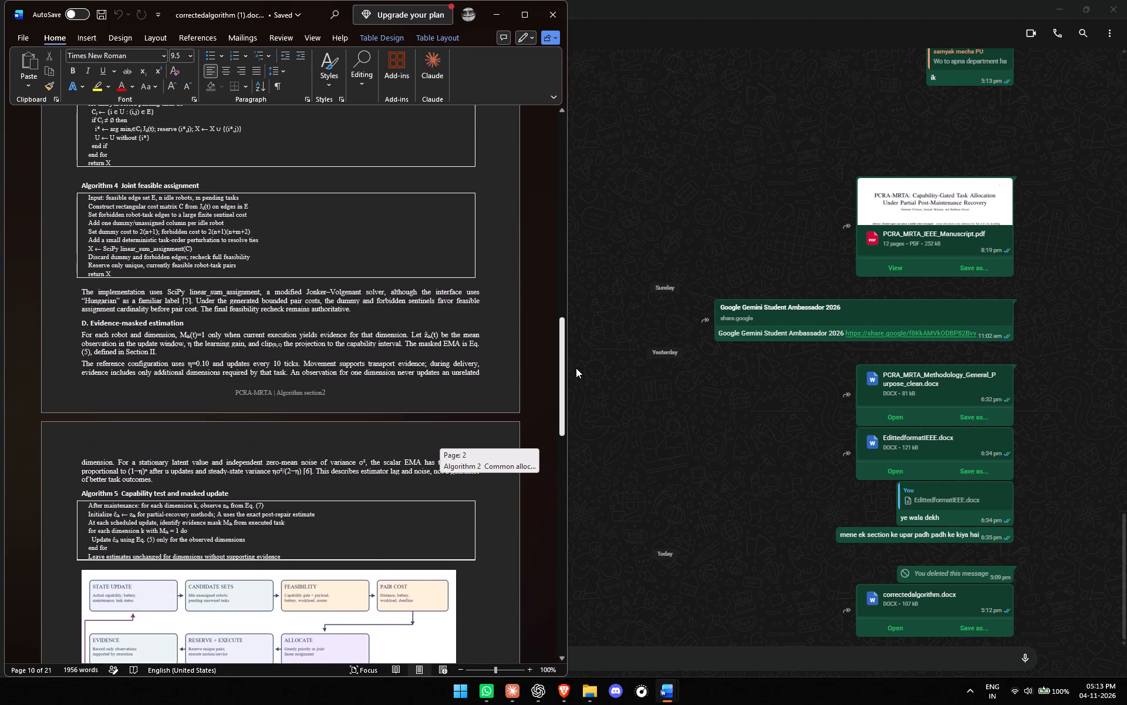
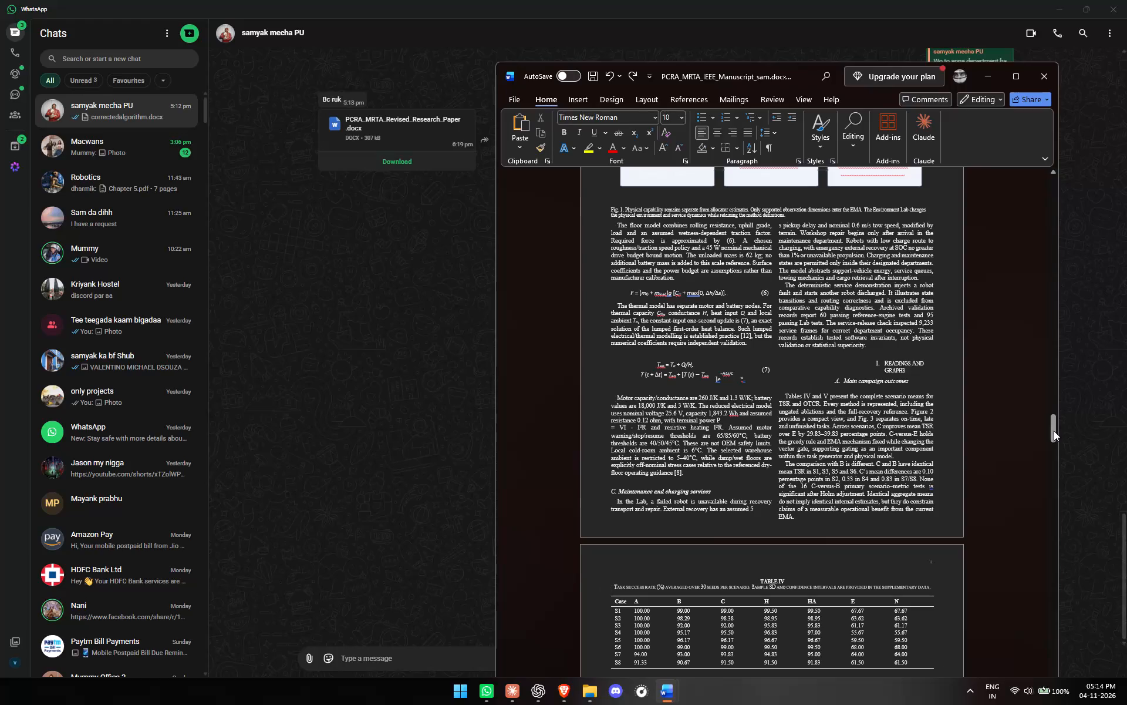
Review the opening of PCRA_MRTA_IEEE_Manuscript_sam.docx, from the Abstract and Introduction to the first subsections of II. Methodology.
drag(1054, 431, 1055, 202)
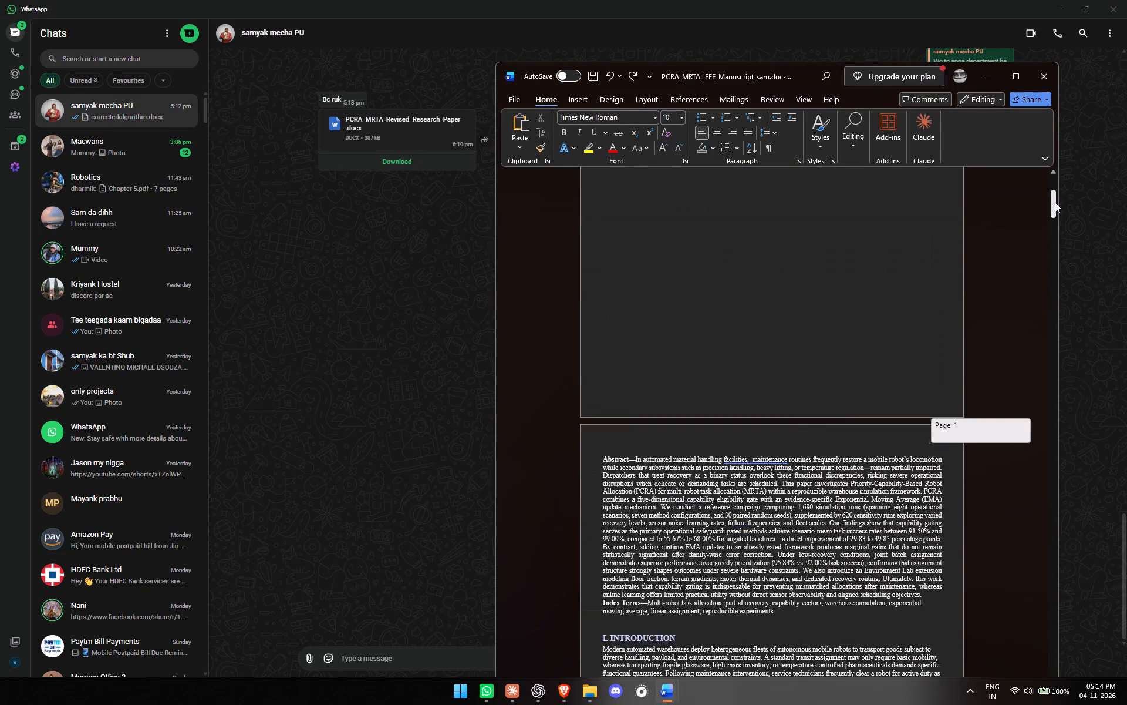
drag(1055, 202, 1055, 229)
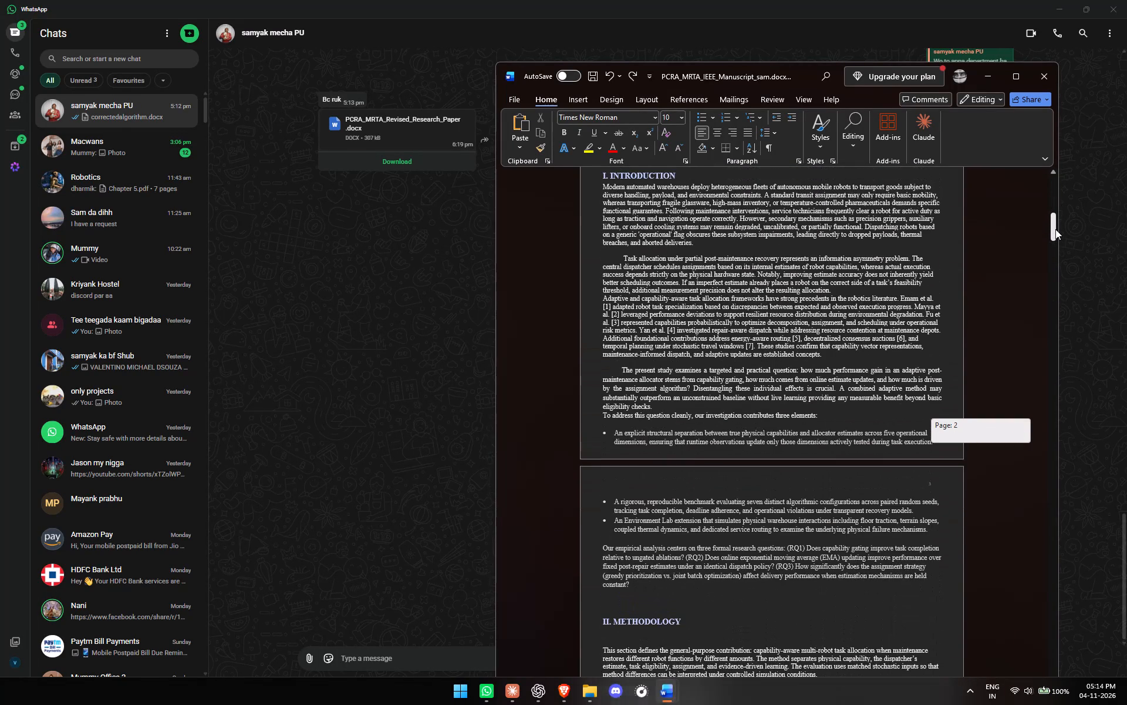
drag(1055, 229, 1054, 231)
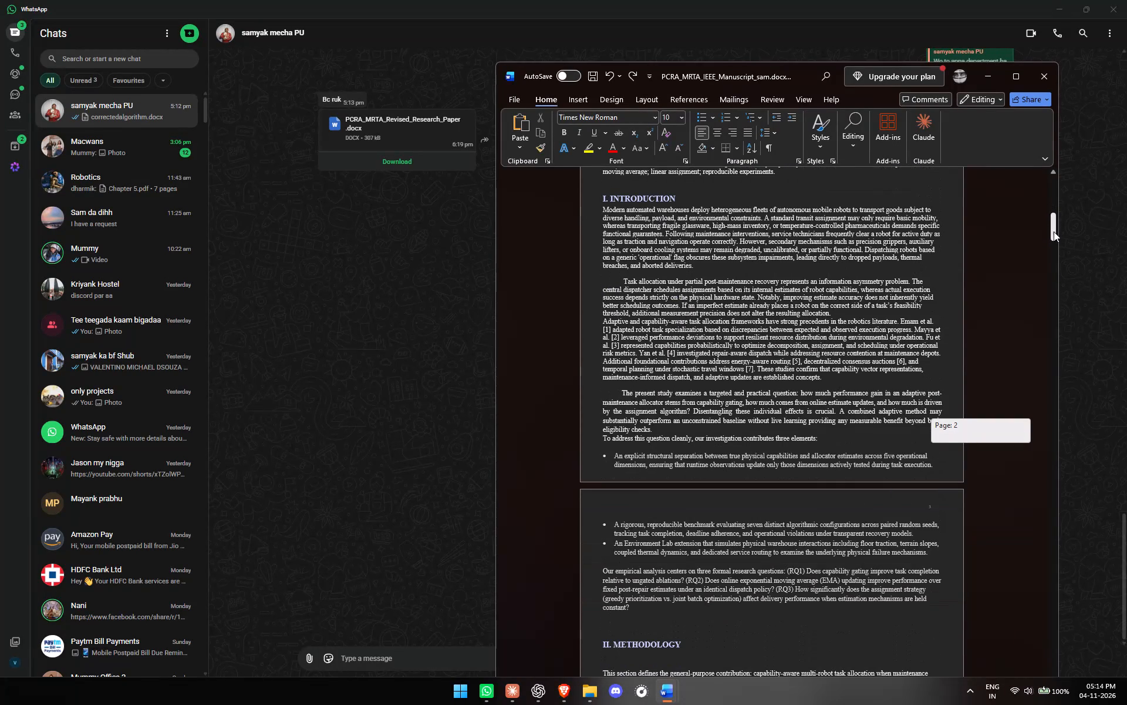
drag(1054, 231, 1056, 239)
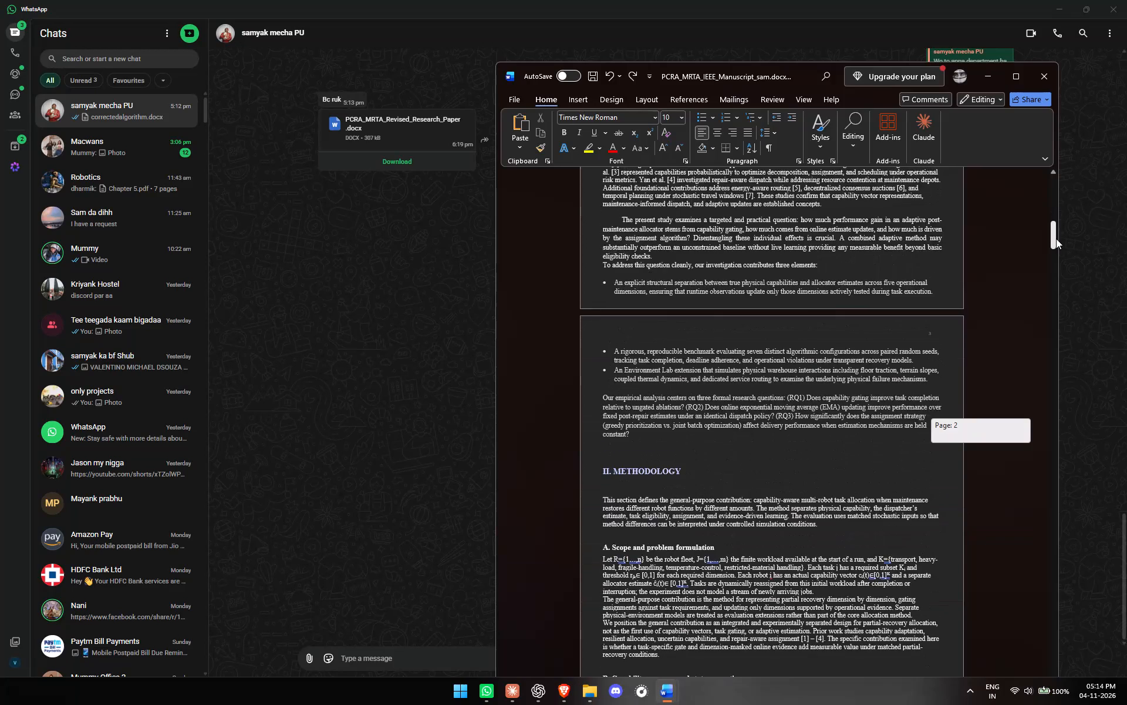
drag(1056, 239, 1058, 243)
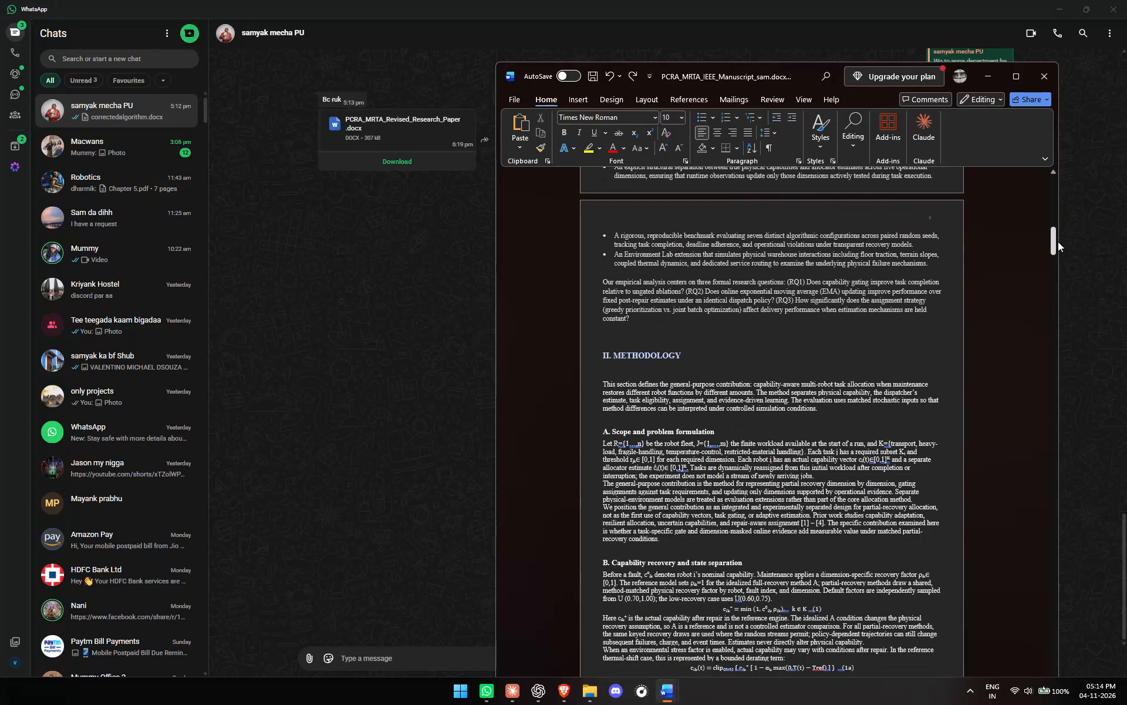
Review the IEEE manuscript from Section II Methodology through the Section III Algorithms and Architecture pages to Section IV Warehouse Simulation and the Environment Lab.
drag(1054, 241, 1057, 261)
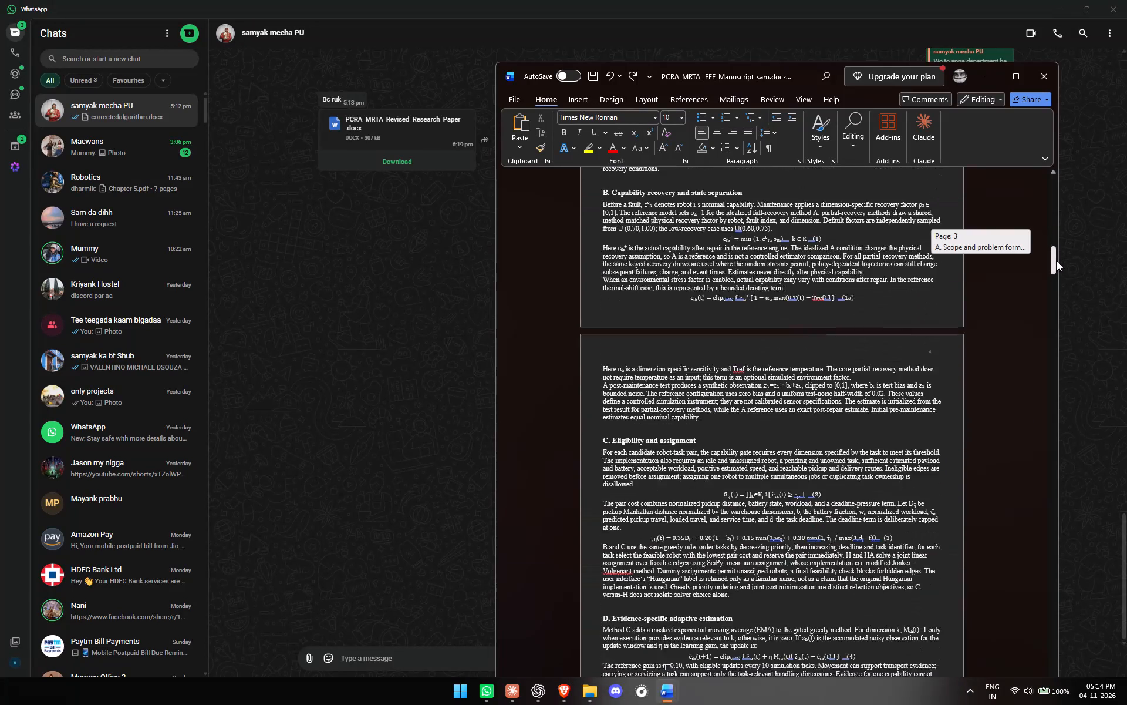
drag(1057, 261, 1066, 316)
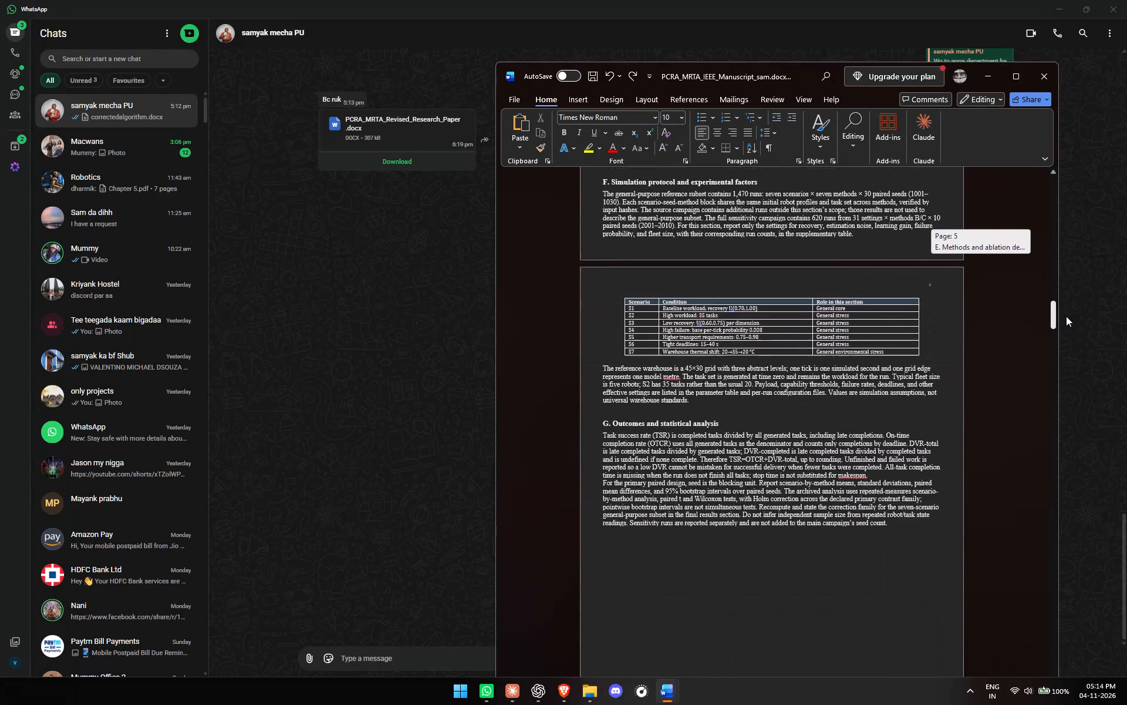
drag(1066, 316, 1069, 333)
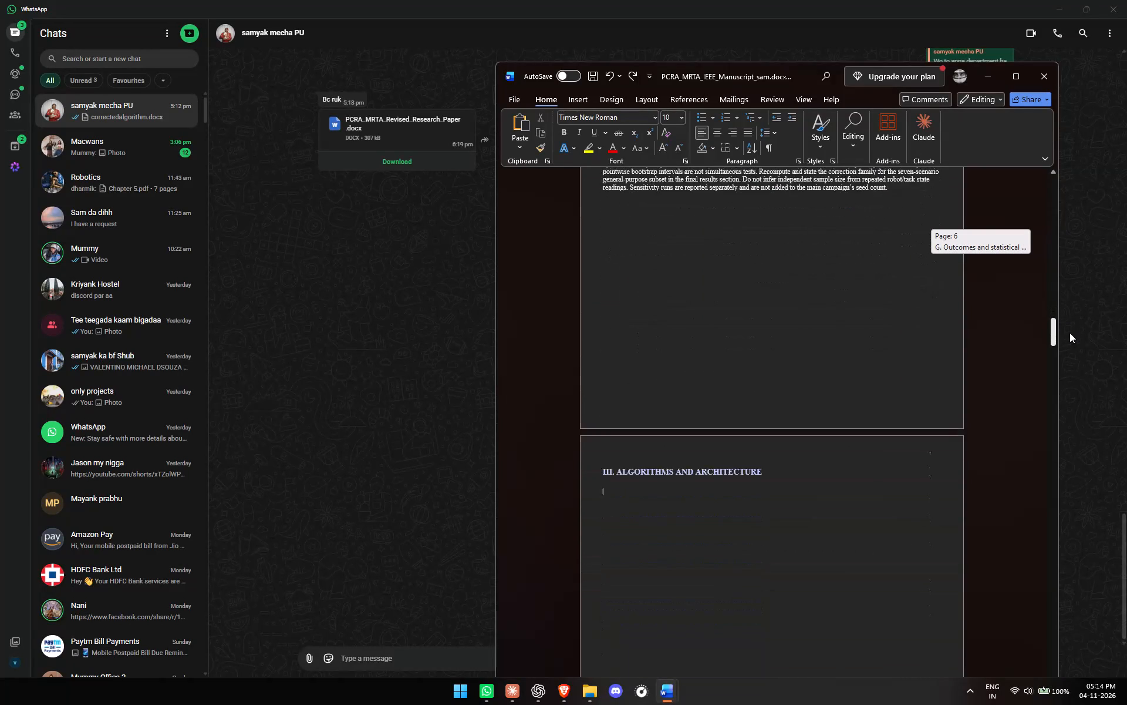
drag(1069, 333, 1065, 345)
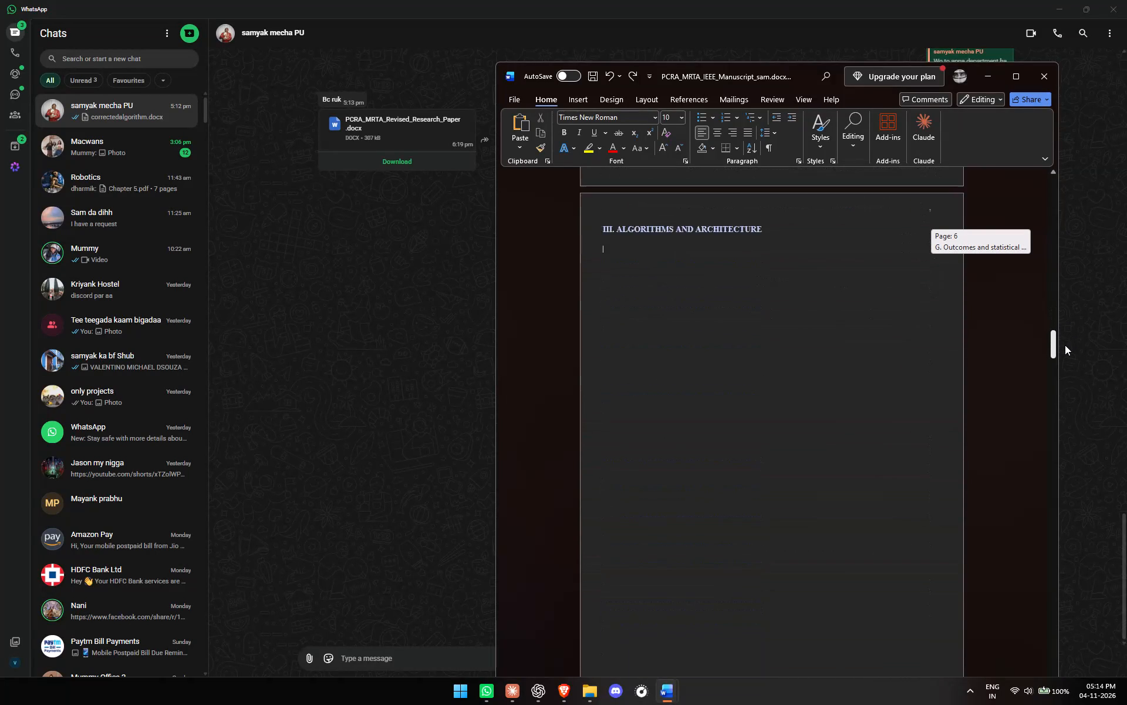
drag(1065, 345, 1067, 368)
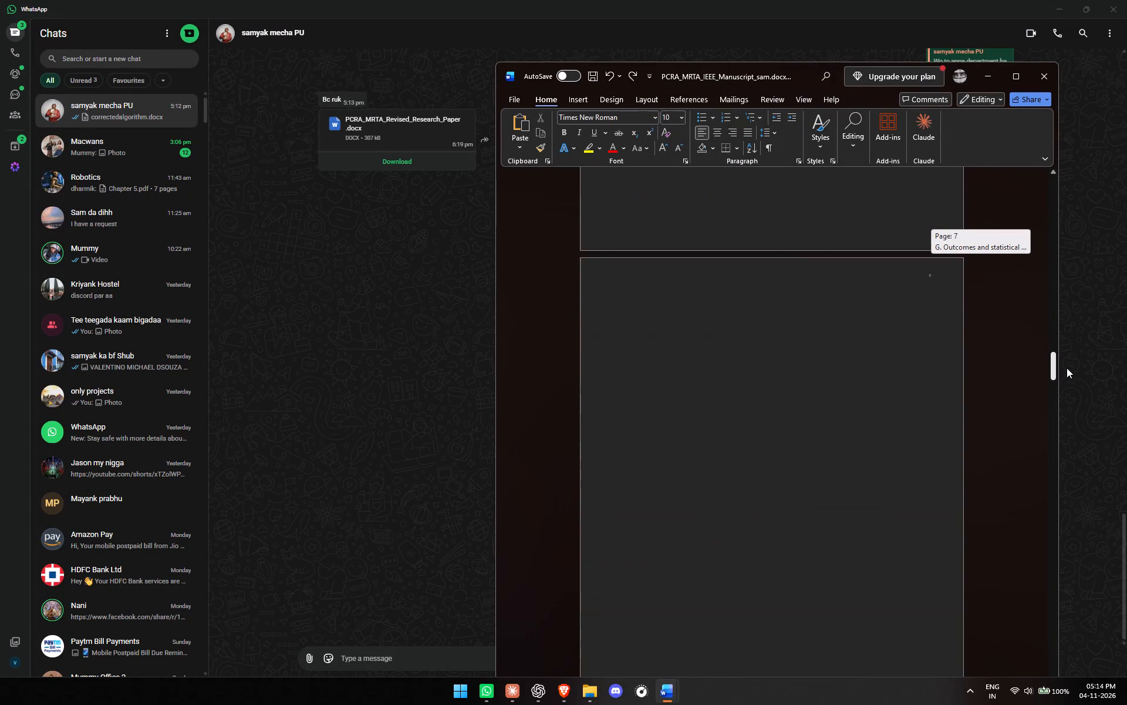
drag(1067, 368, 1068, 388)
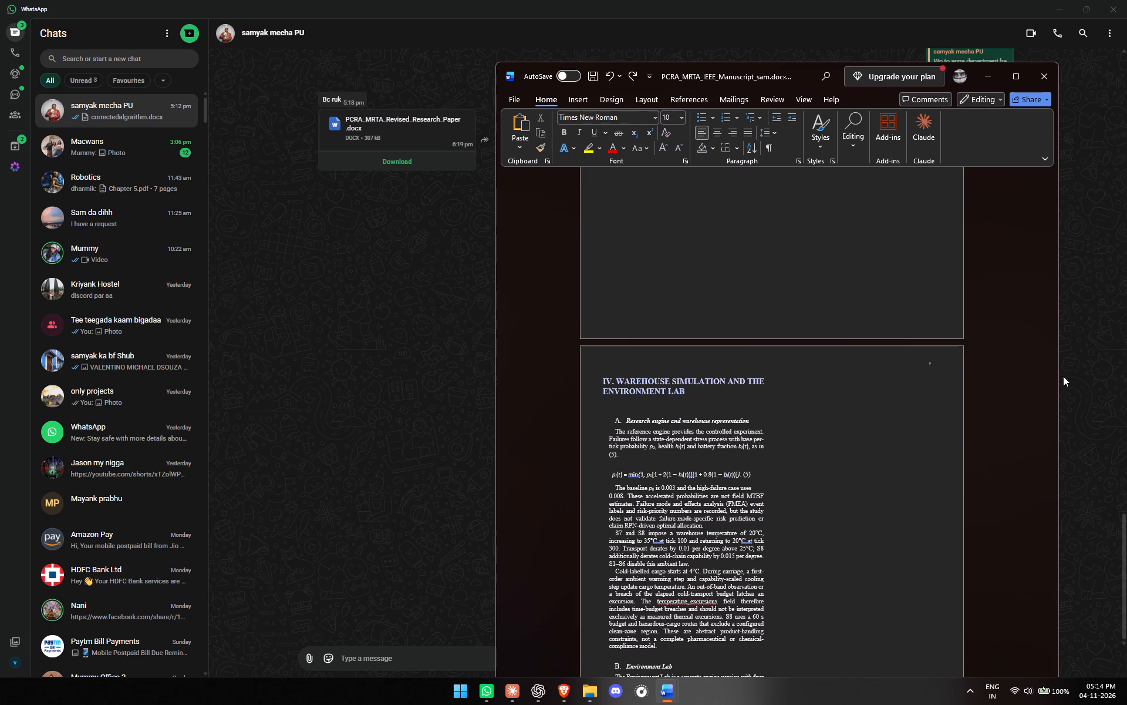
drag(1055, 392, 1057, 402)
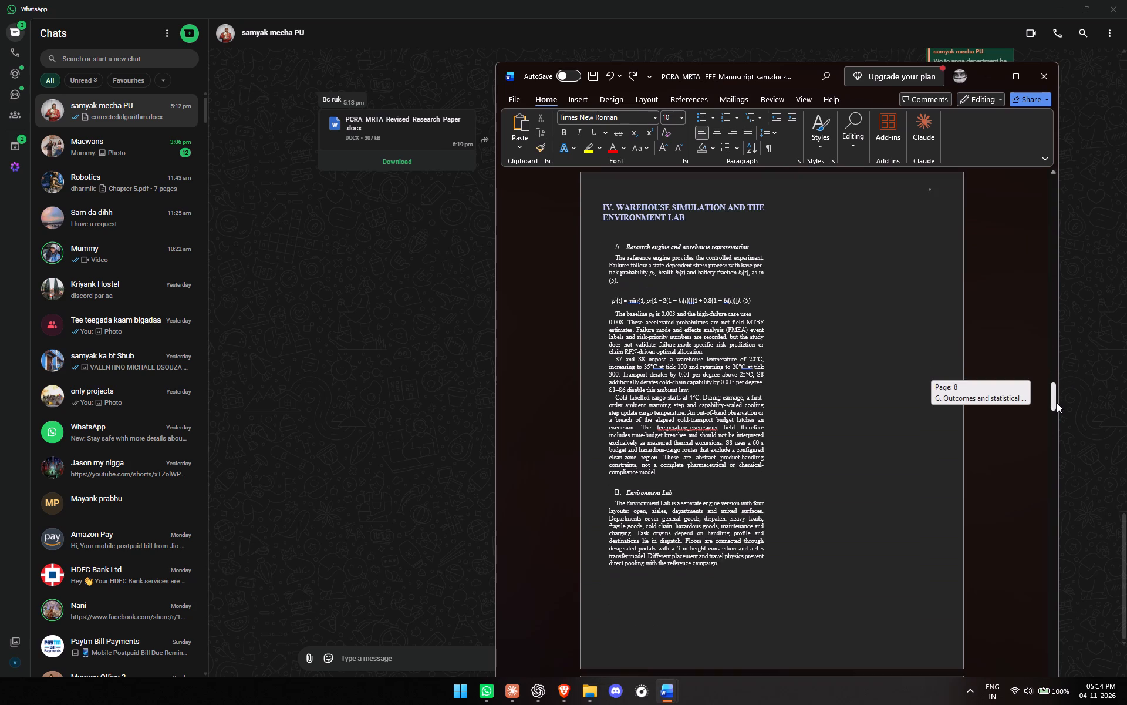
drag(1057, 402, 1057, 399)
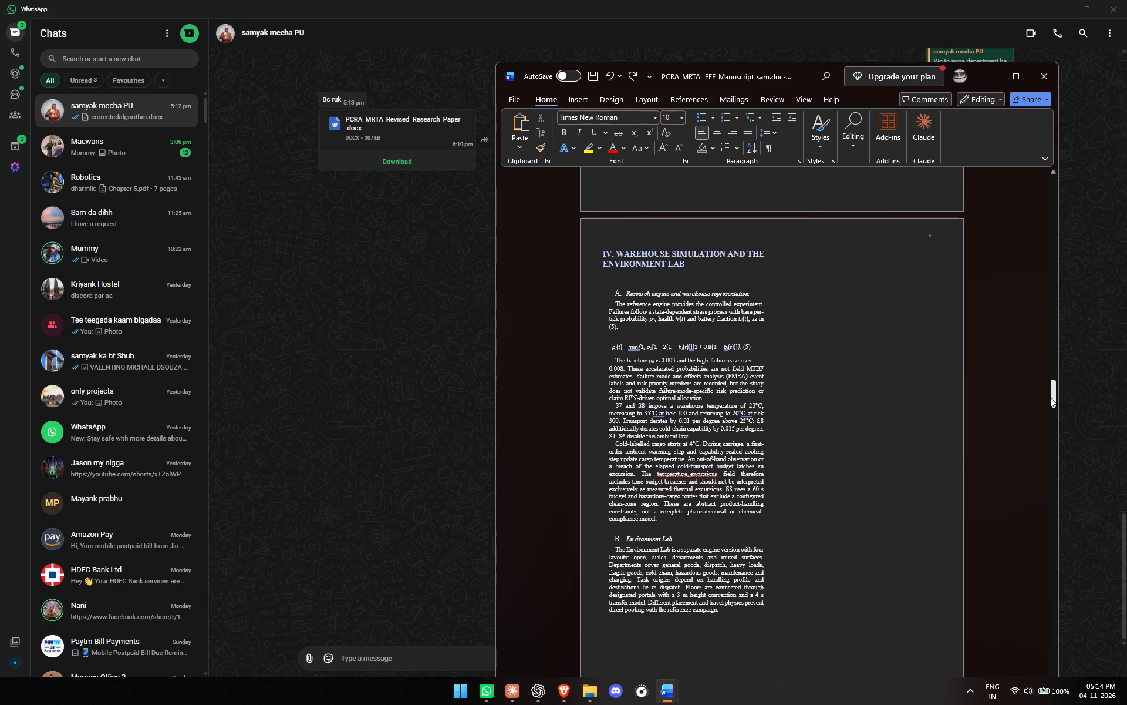
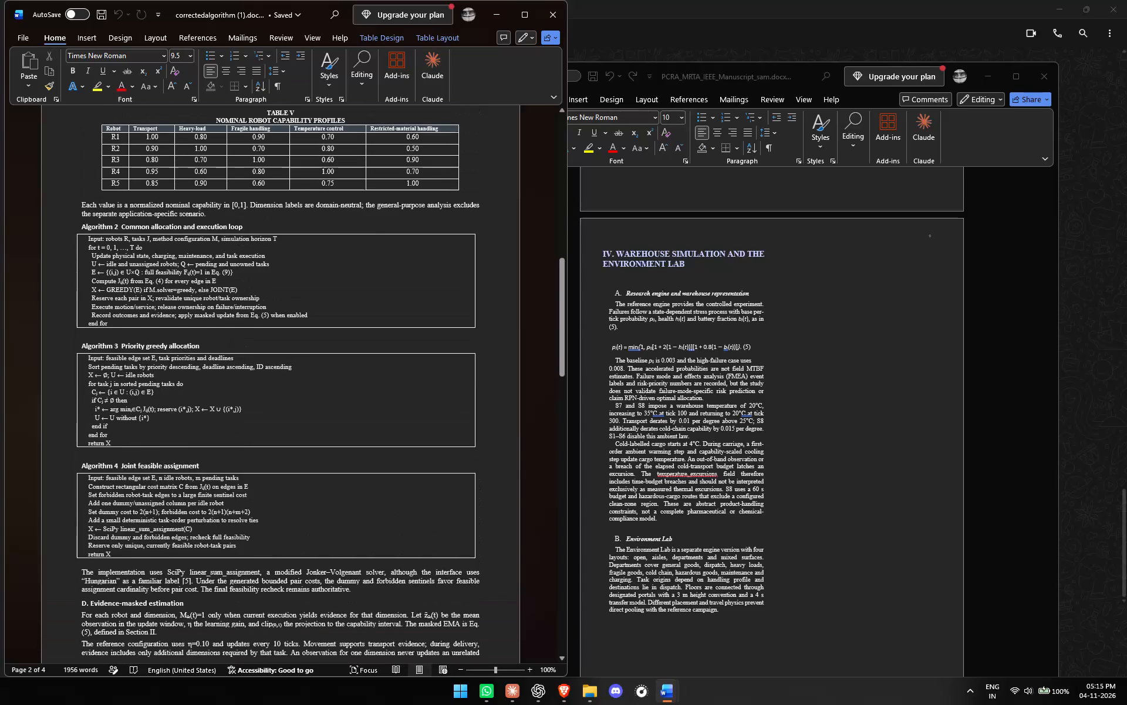
Review the corrected algorithm document from the Table V capability profiles and Algorithms 2 to 4 back to the start of Section III.
scroll(342, 335, up, 7)
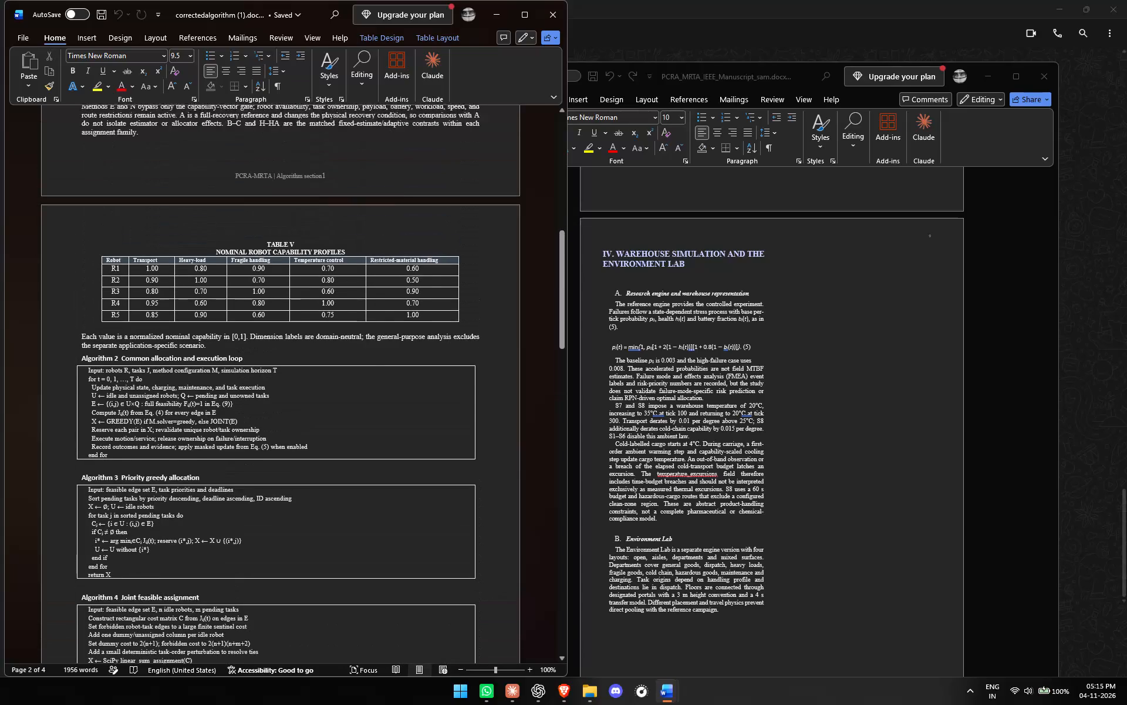
scroll(342, 335, up, 17)
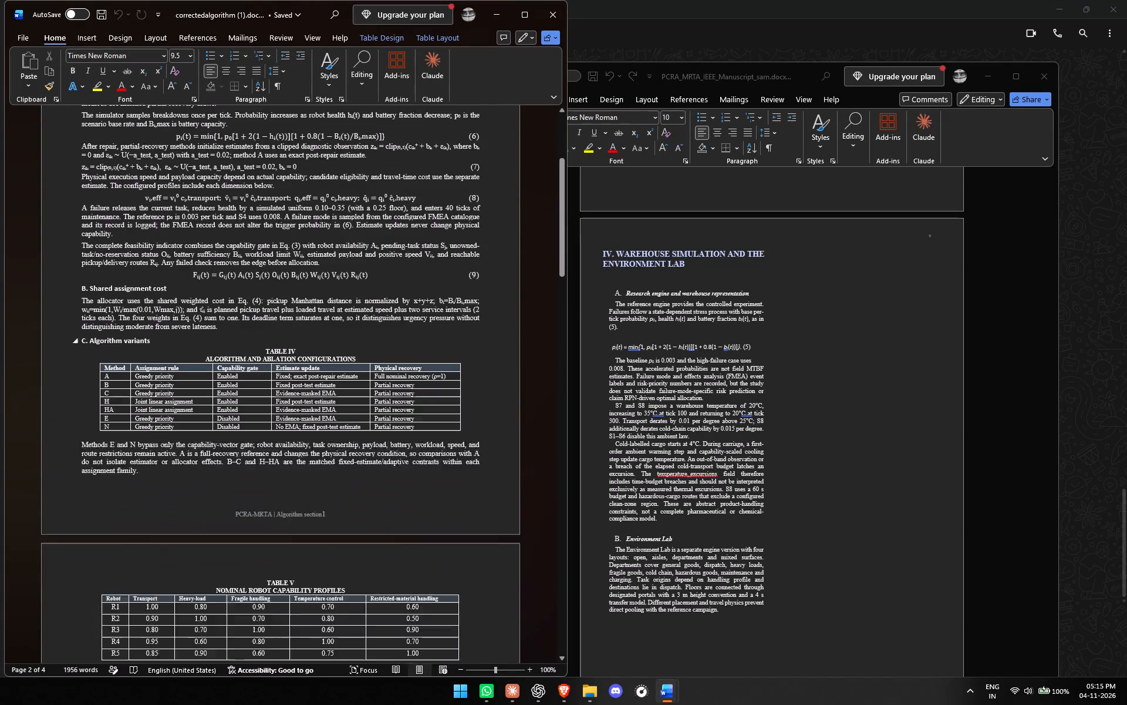
scroll(342, 335, up, 9)
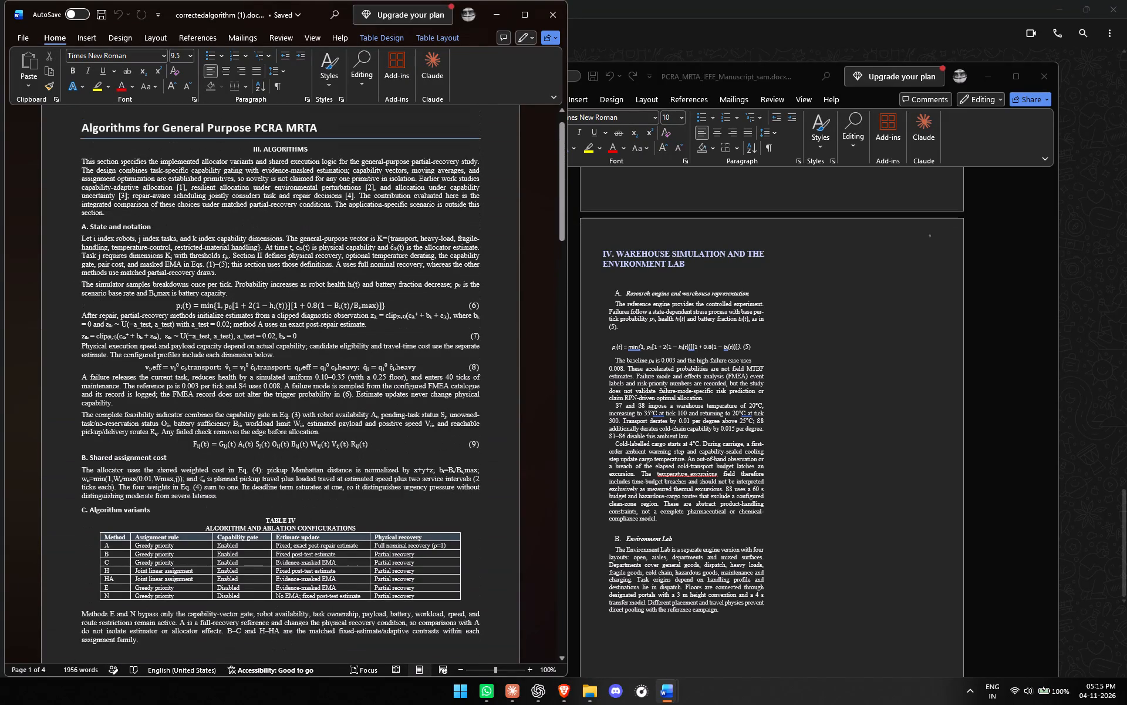
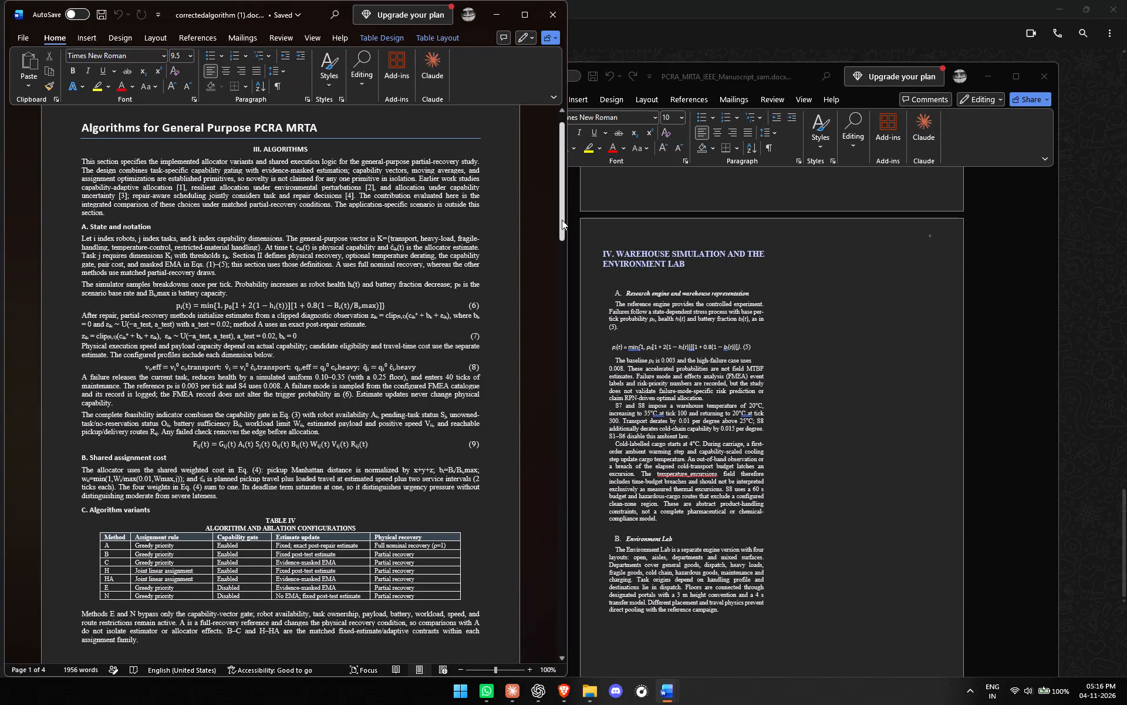
Review the corrected algorithm document between the opening of Section III, Table IV's ablation configurations, and Table V with Algorithms 2 to 4.
drag(562, 220, 548, 296)
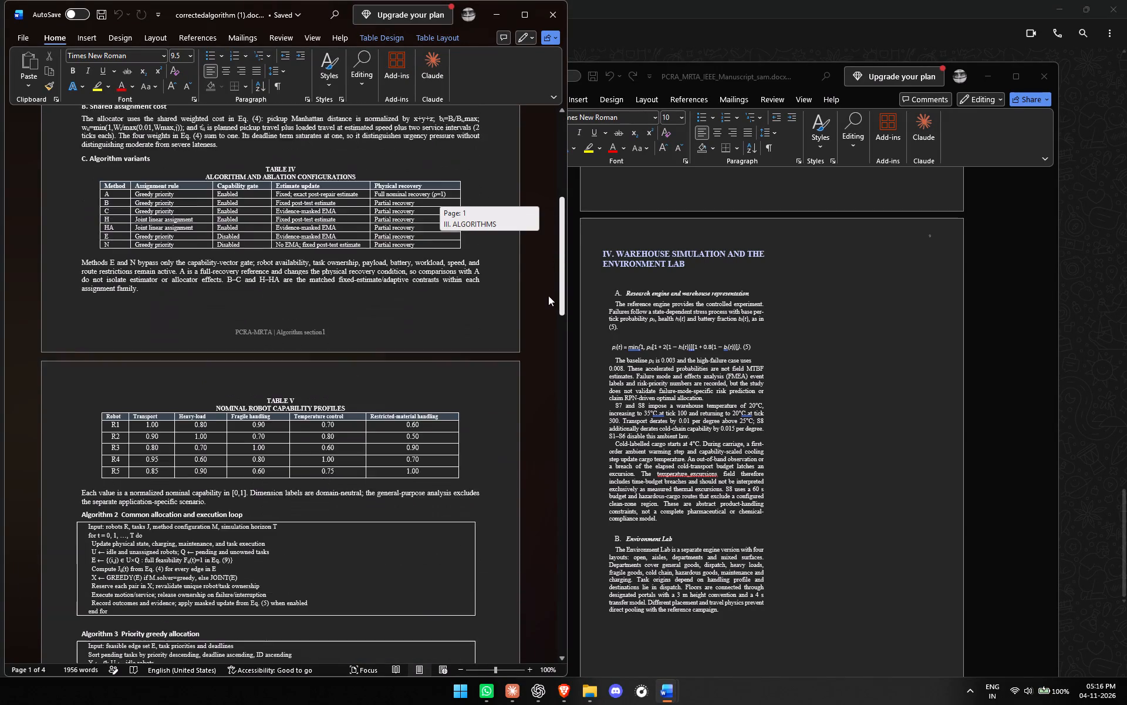
drag(548, 296, 546, 344)
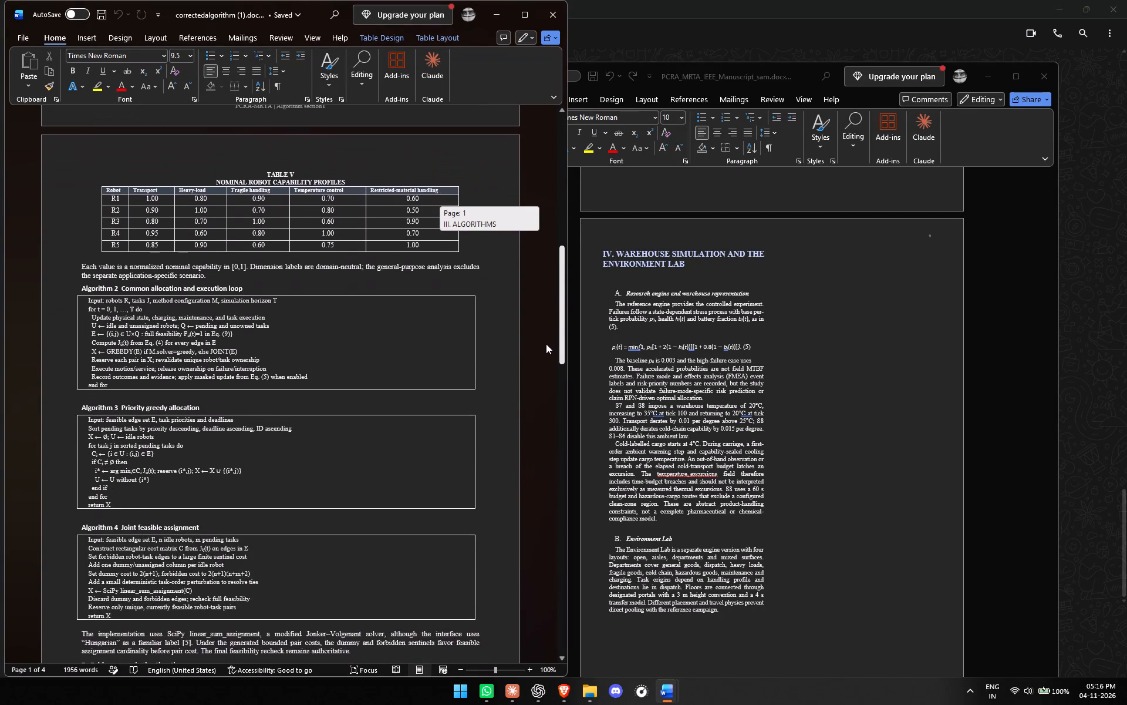
drag(546, 344, 533, 241)
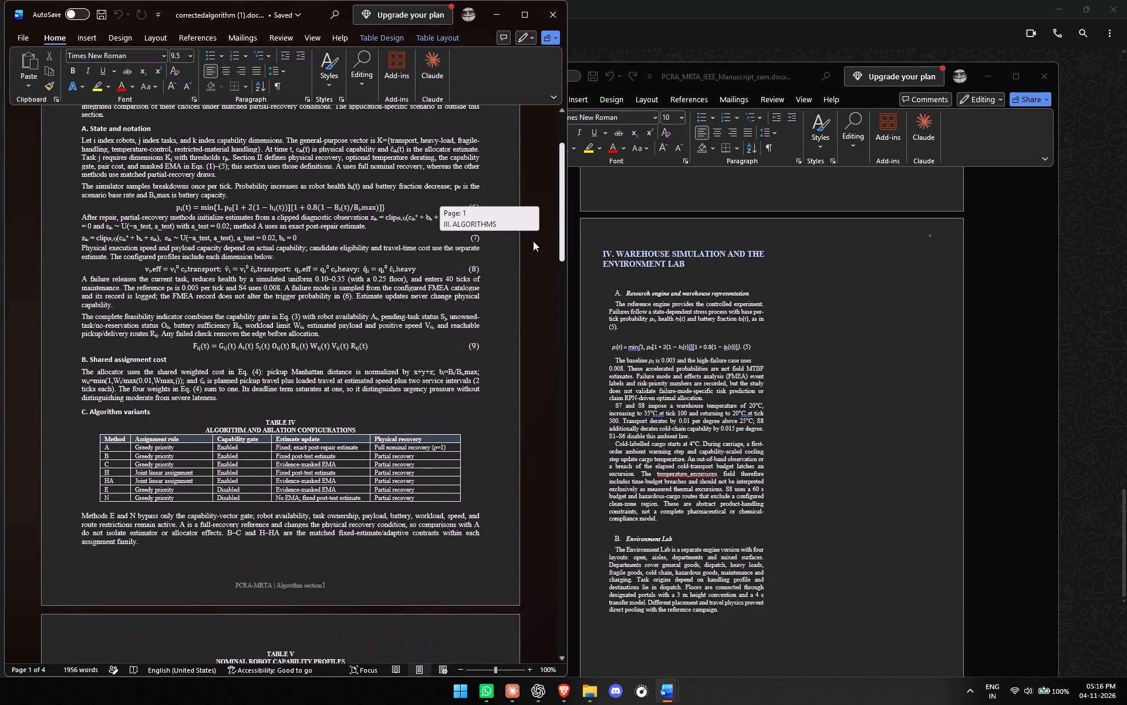
drag(533, 241, 528, 216)
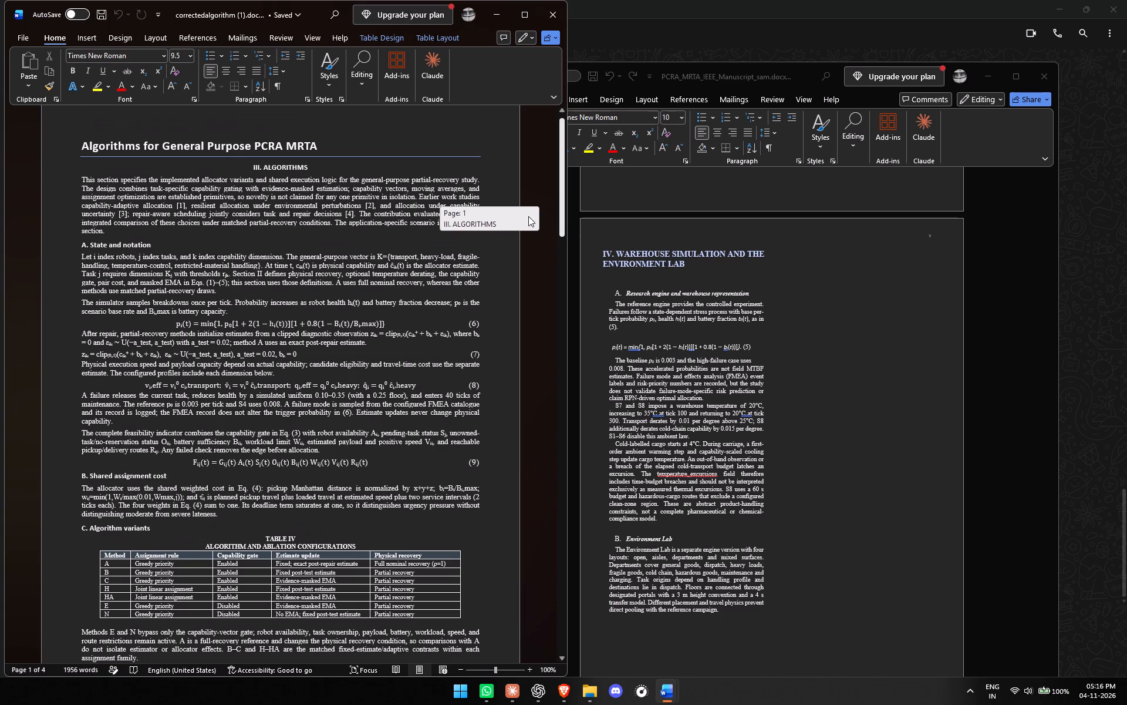
drag(528, 216, 532, 279)
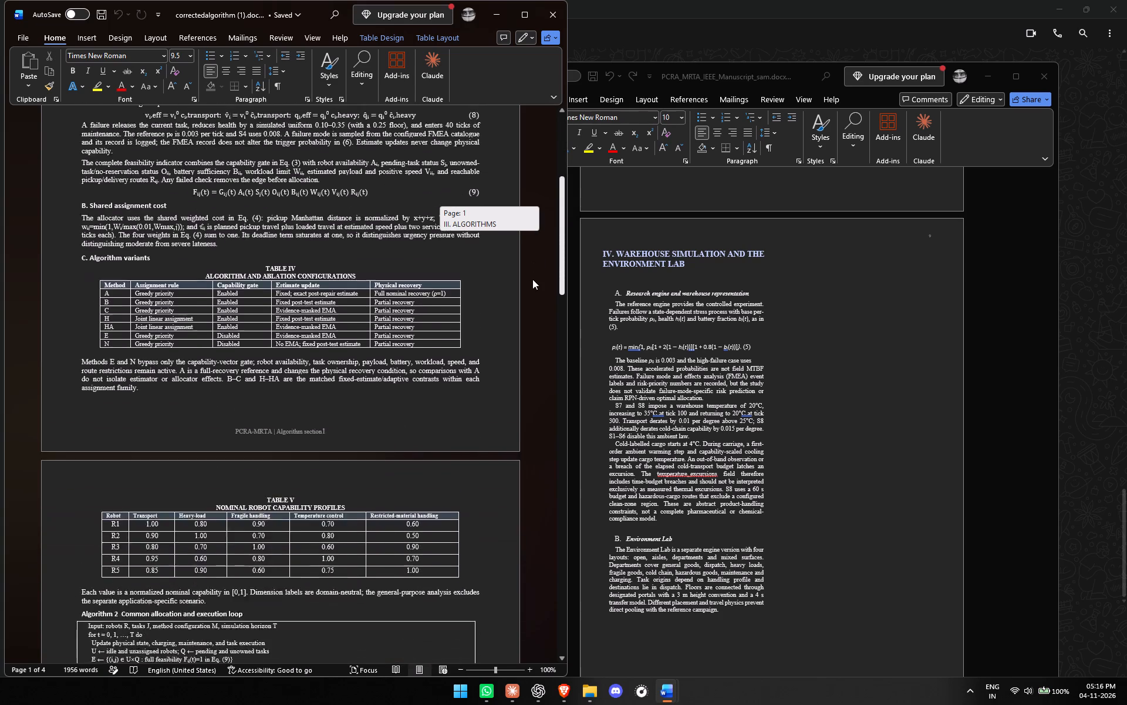
drag(532, 279, 534, 329)
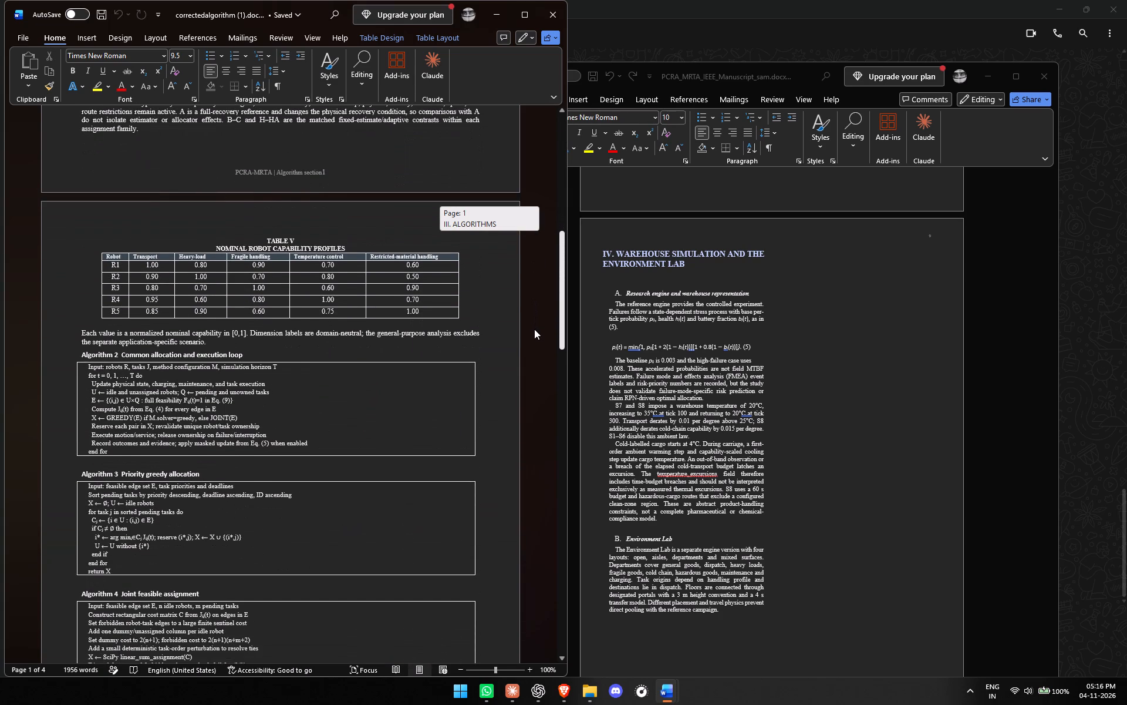
drag(534, 329, 534, 331)
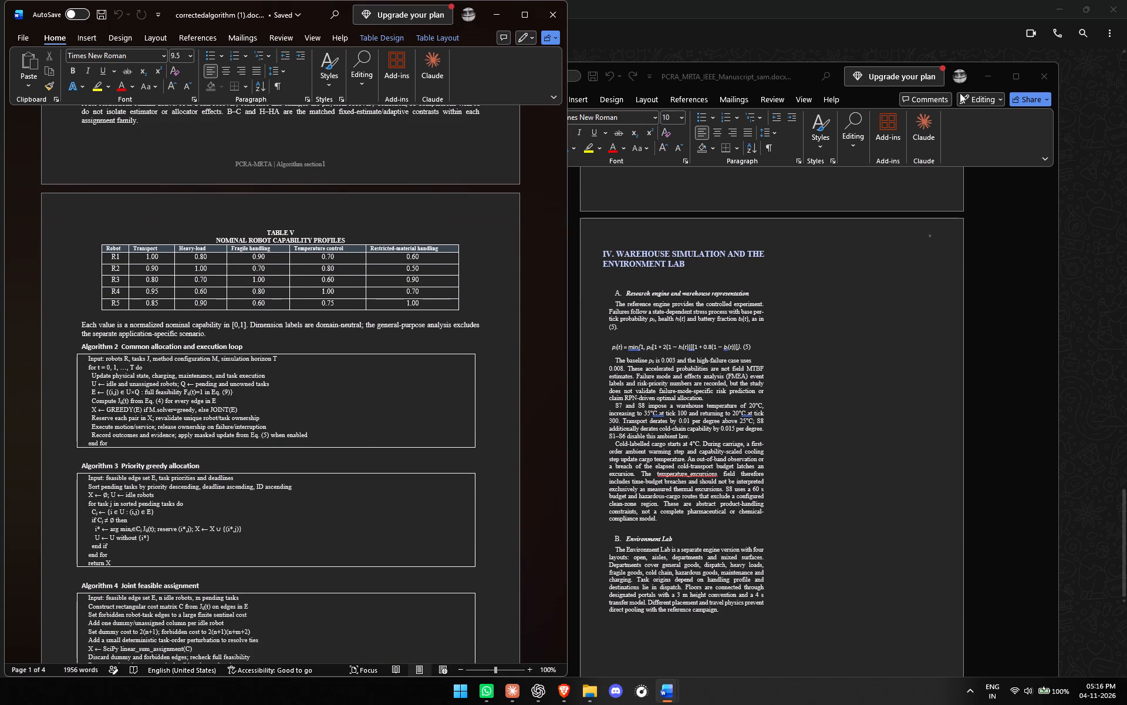
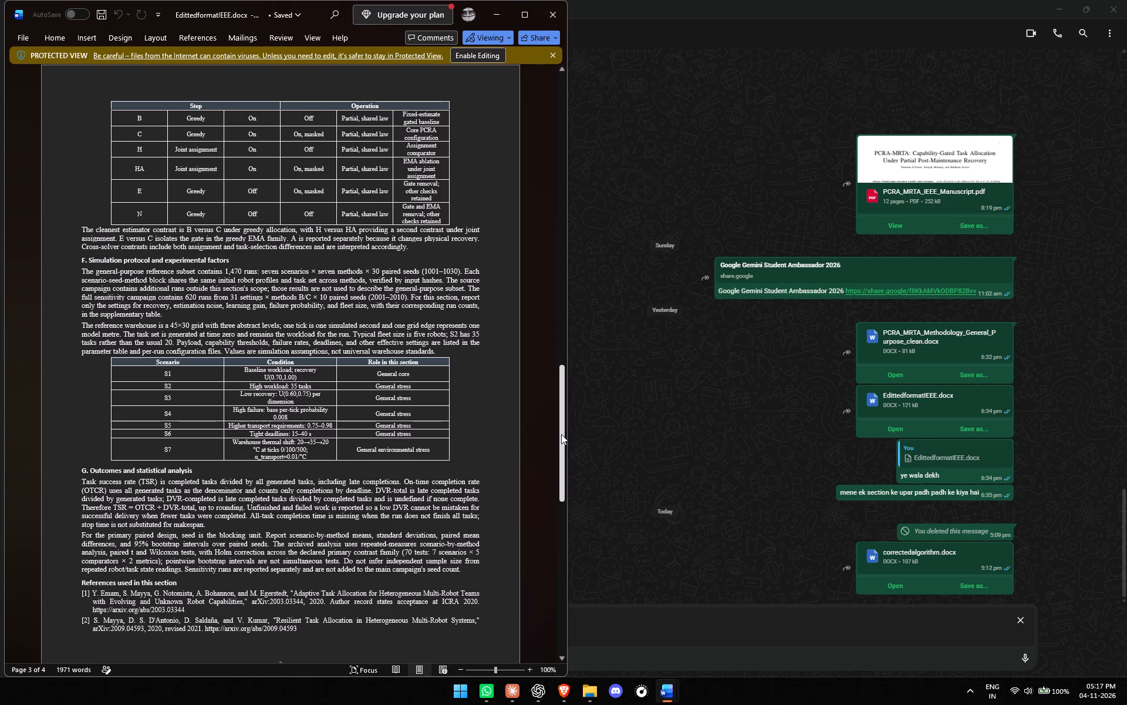
Examine EdittedformatIEEE.docx from the simulation protocol and scenario table through Outcomes and statistical analysis to the end of its reference list.
drag(561, 434, 558, 519)
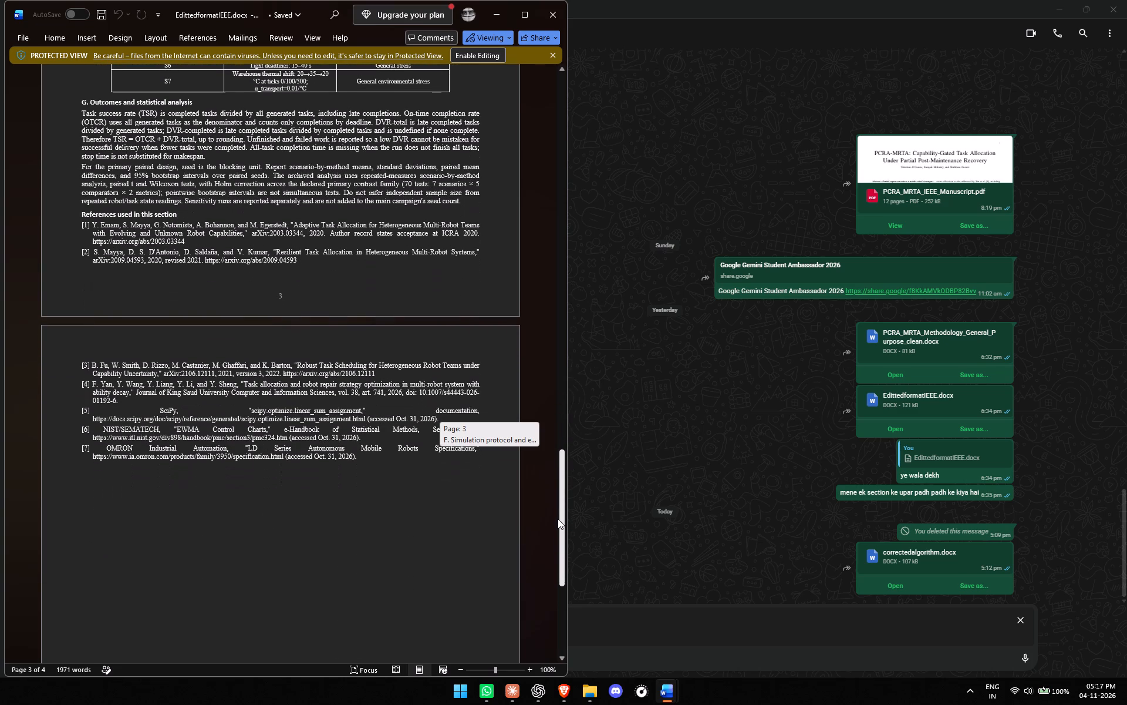
Check the outcomes and statistical analysis section and references at the end of EdittedformatIEEE.docx, and close that document.
drag(558, 519, 556, 515)
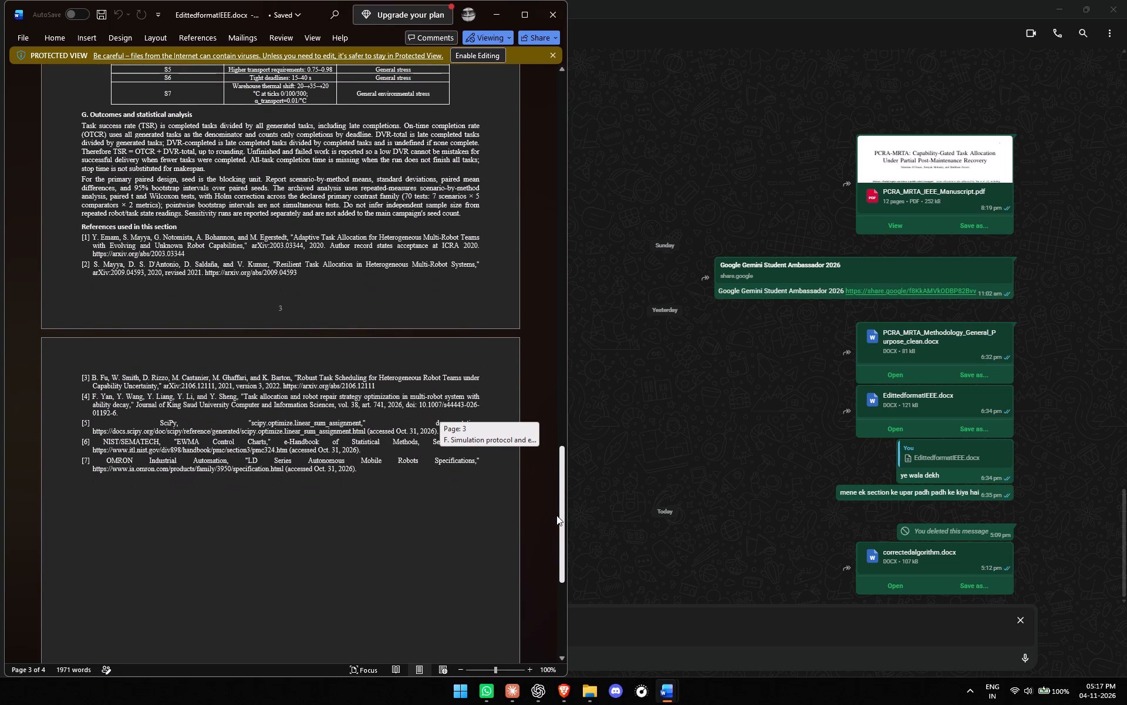
drag(556, 515, 556, 515)
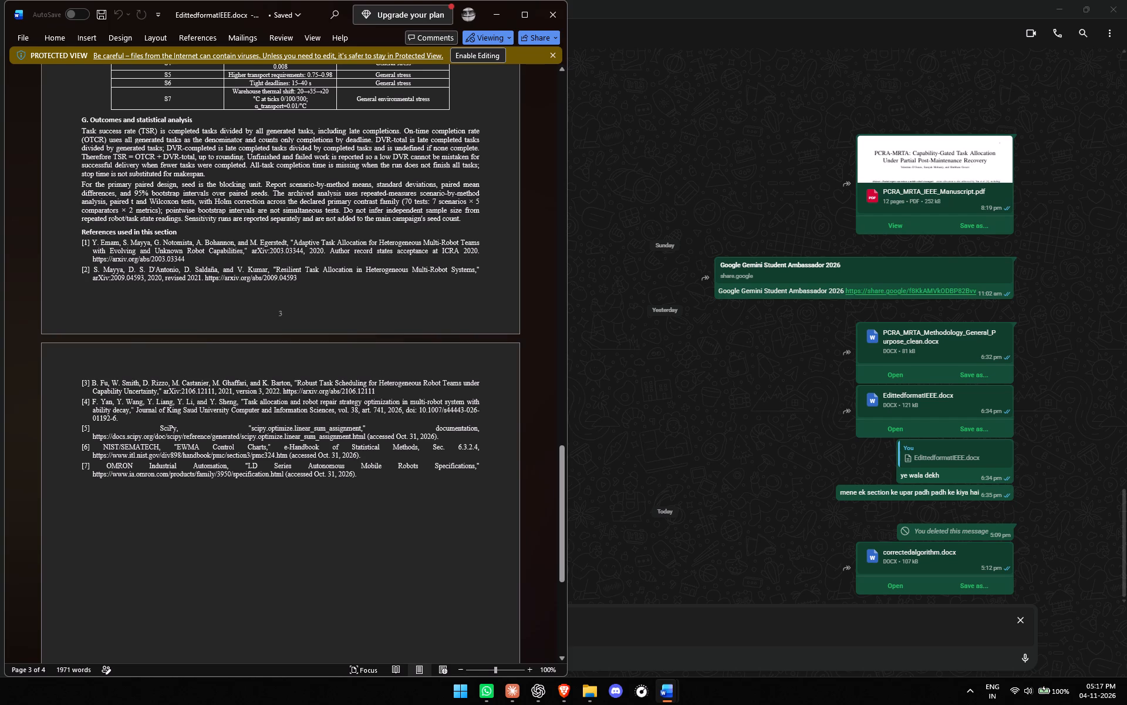
click(542, 19)
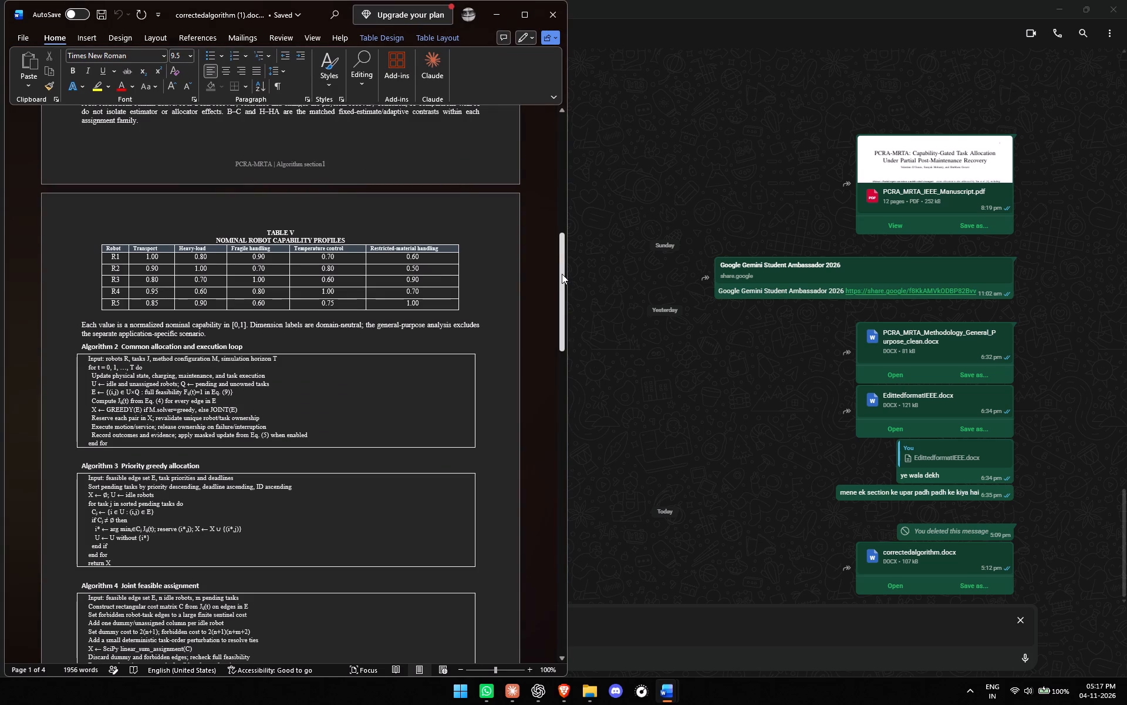
Review the corrected algorithm document from Algorithm 4 through Table VI to the computational considerations and references, enlarging its window to full screen.
drag(562, 274, 565, 363)
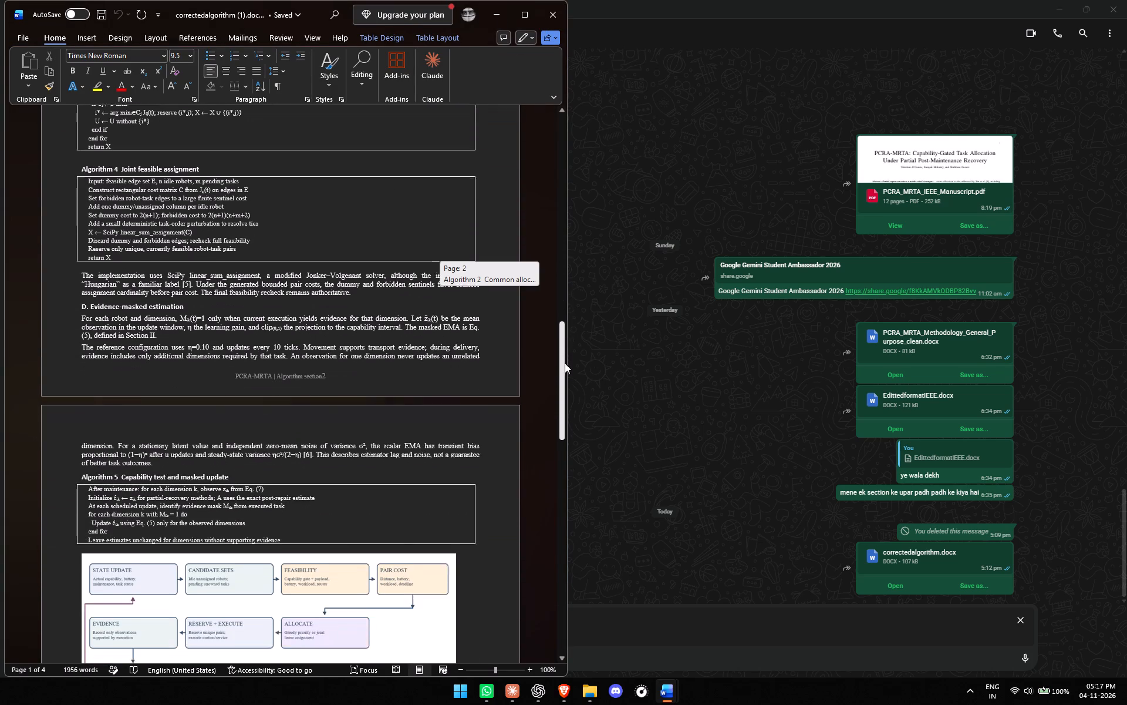
drag(565, 363, 562, 407)
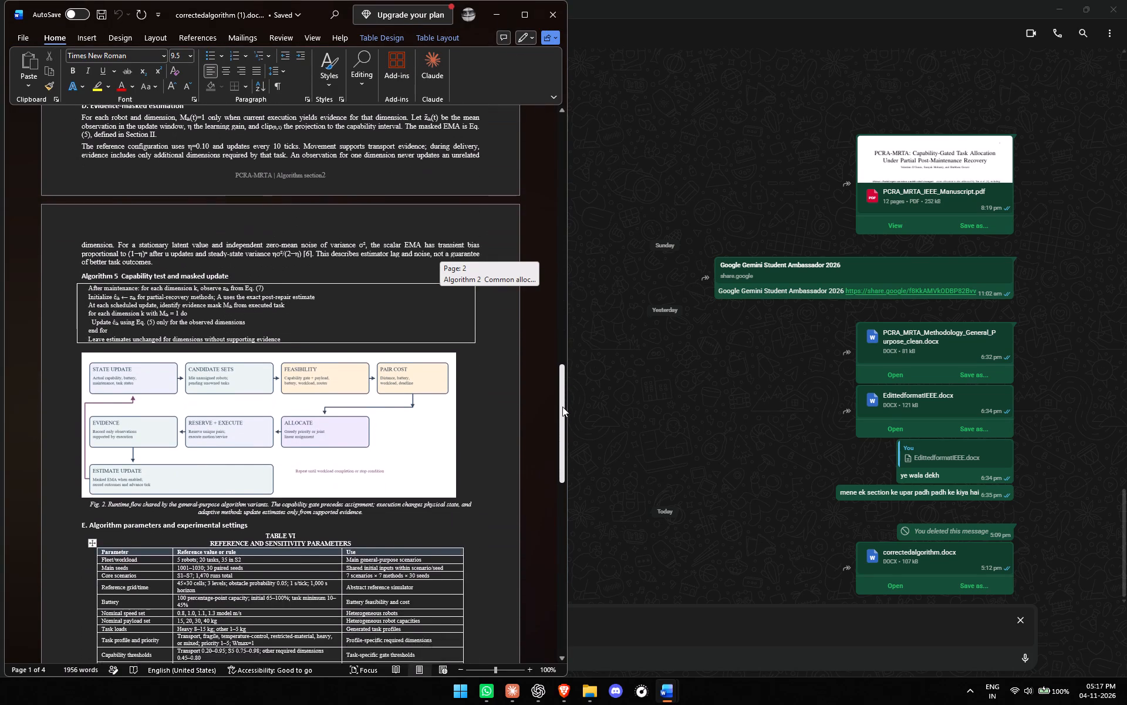
drag(562, 407, 575, 518)
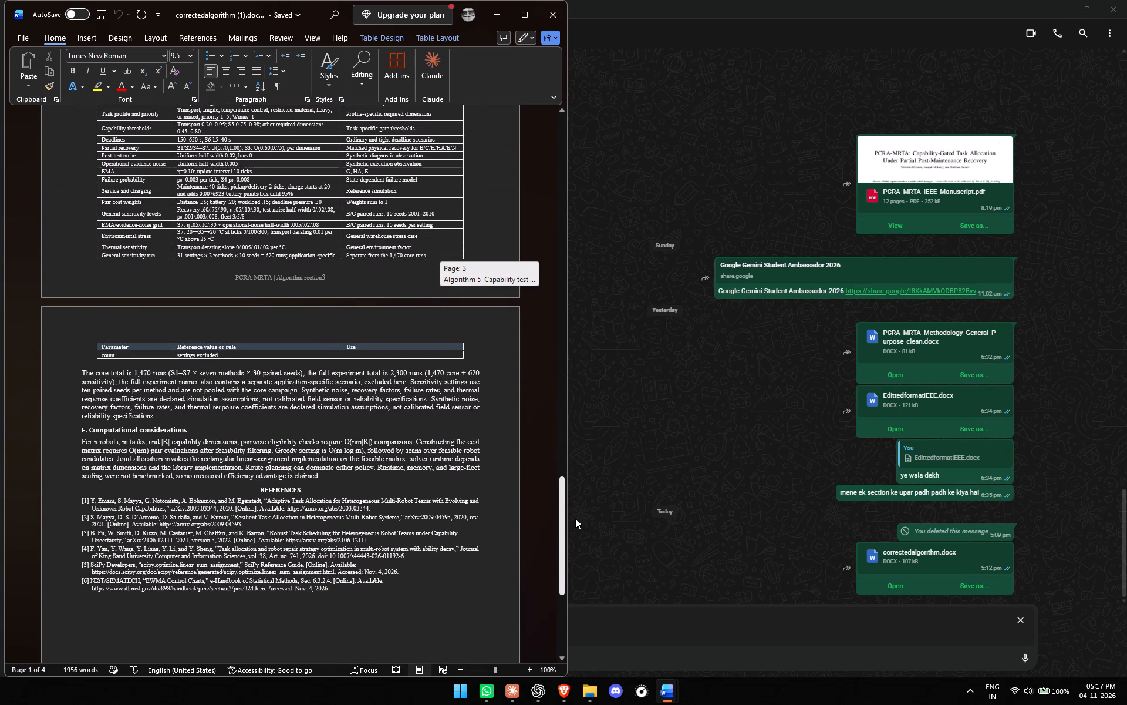
drag(575, 518, 573, 518)
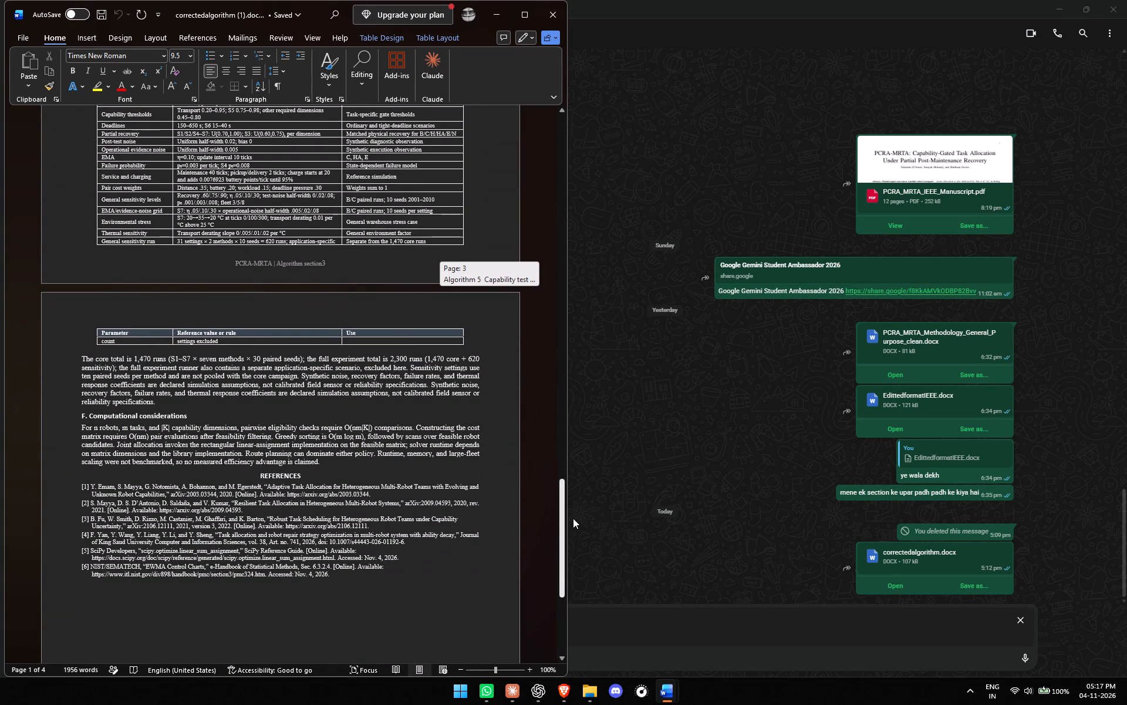
drag(573, 518, 573, 515)
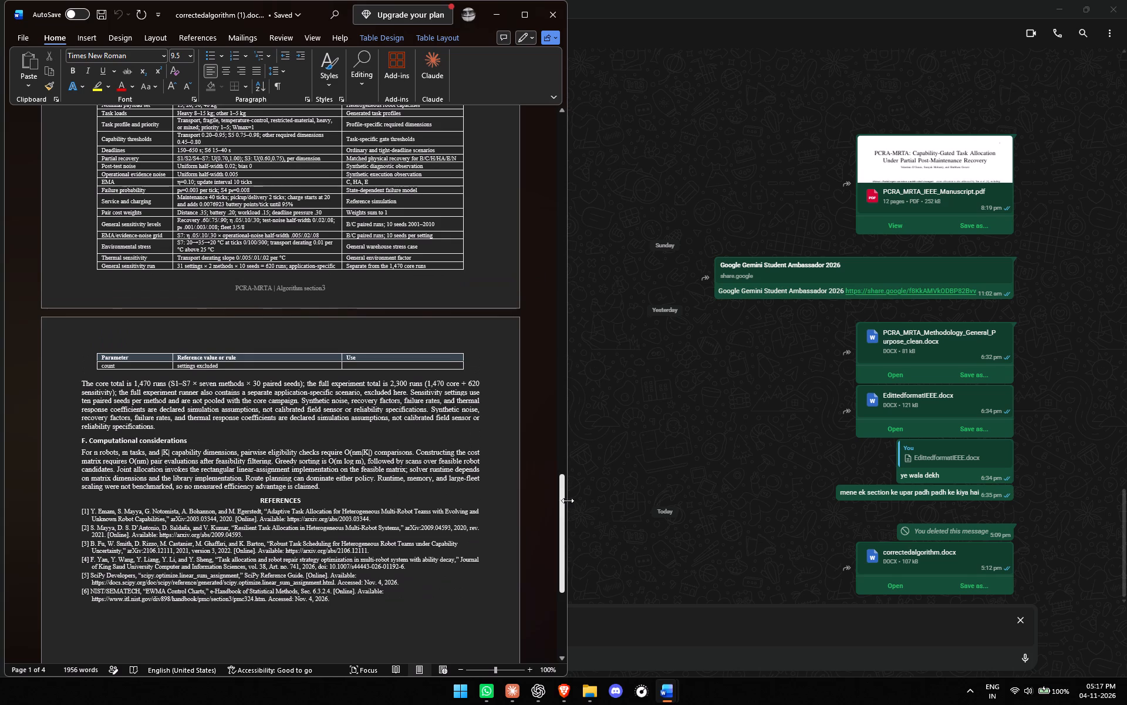
click(536, 17)
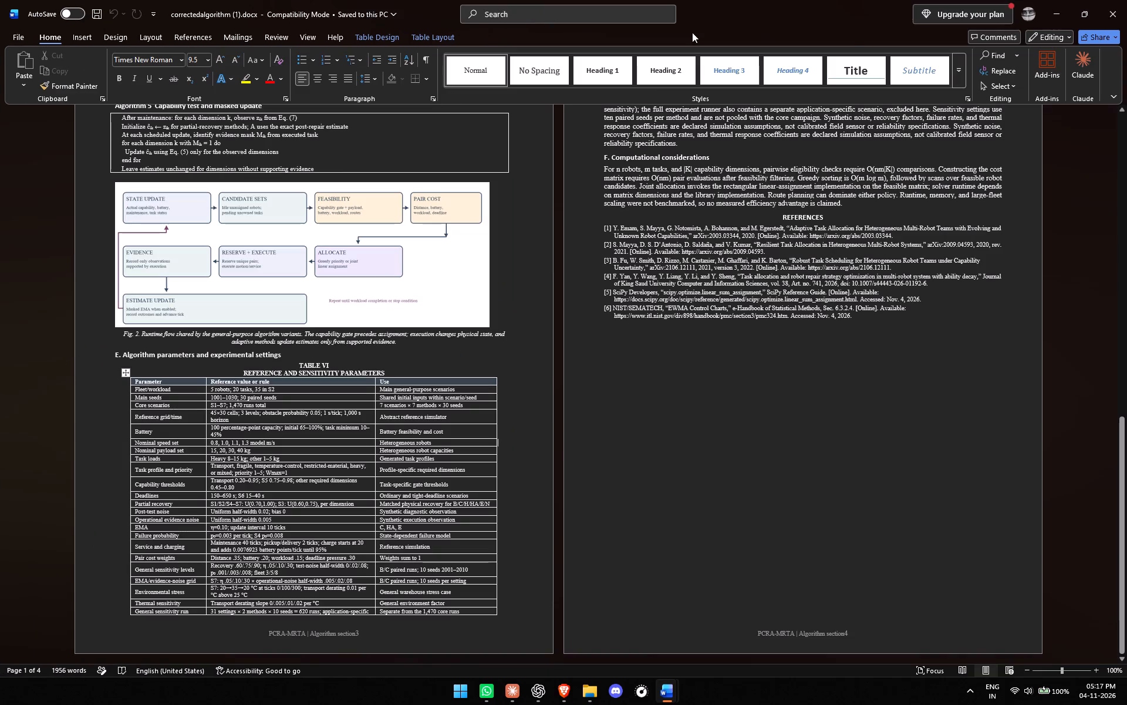
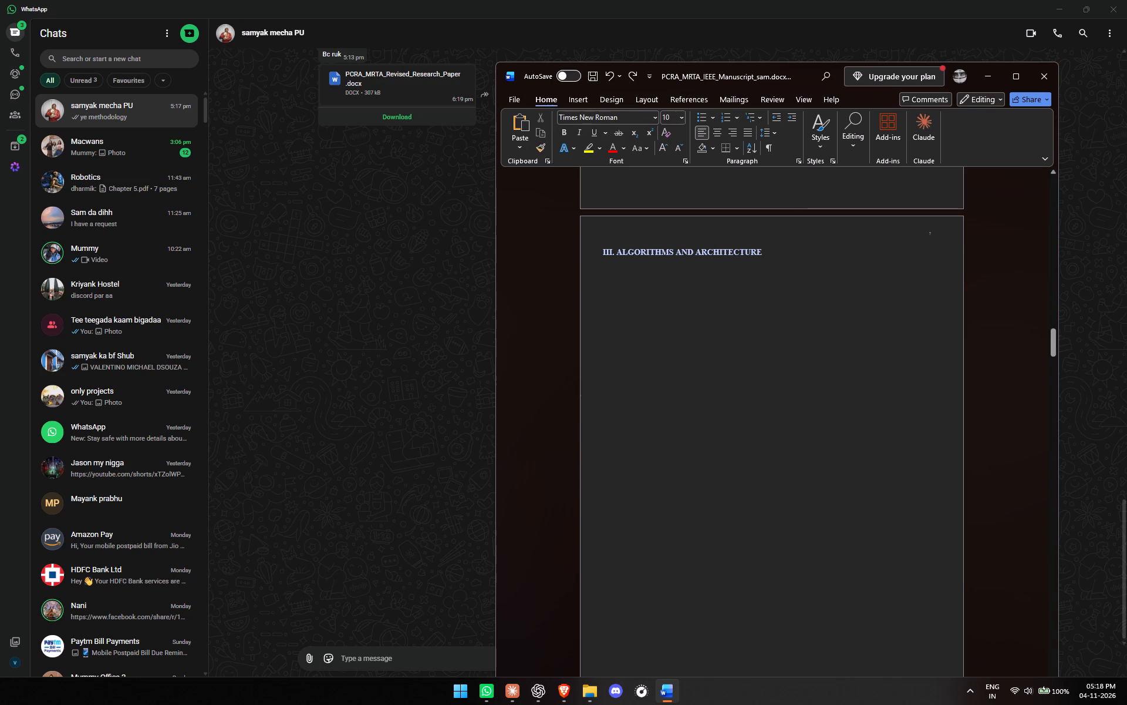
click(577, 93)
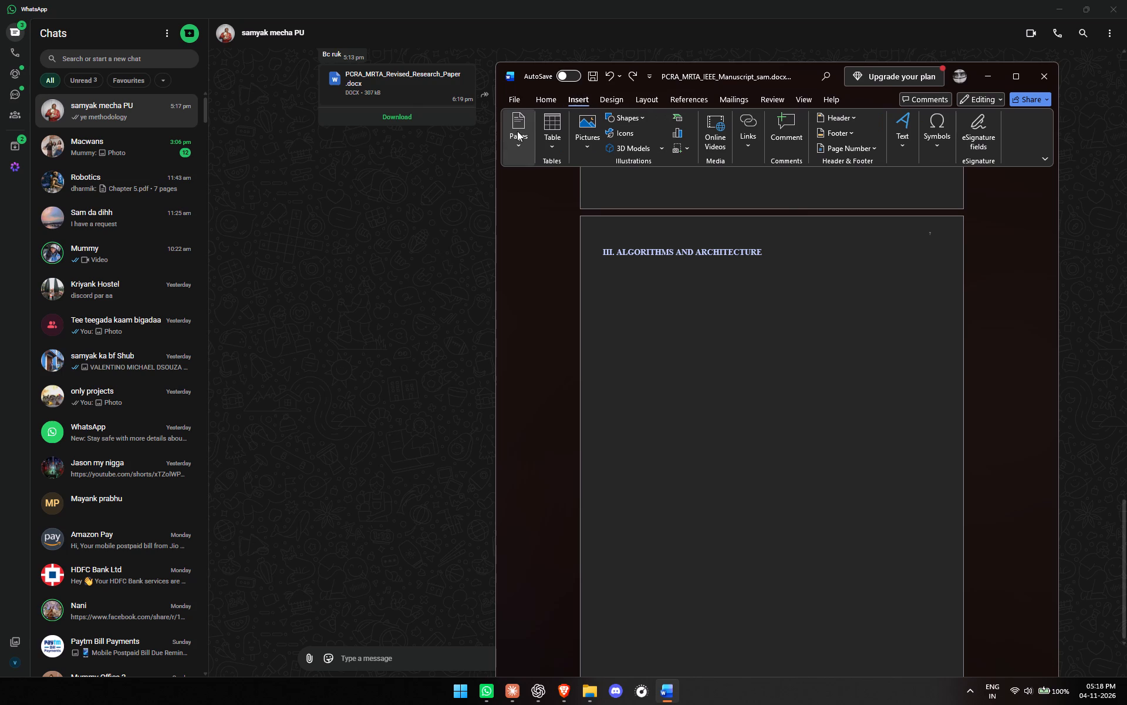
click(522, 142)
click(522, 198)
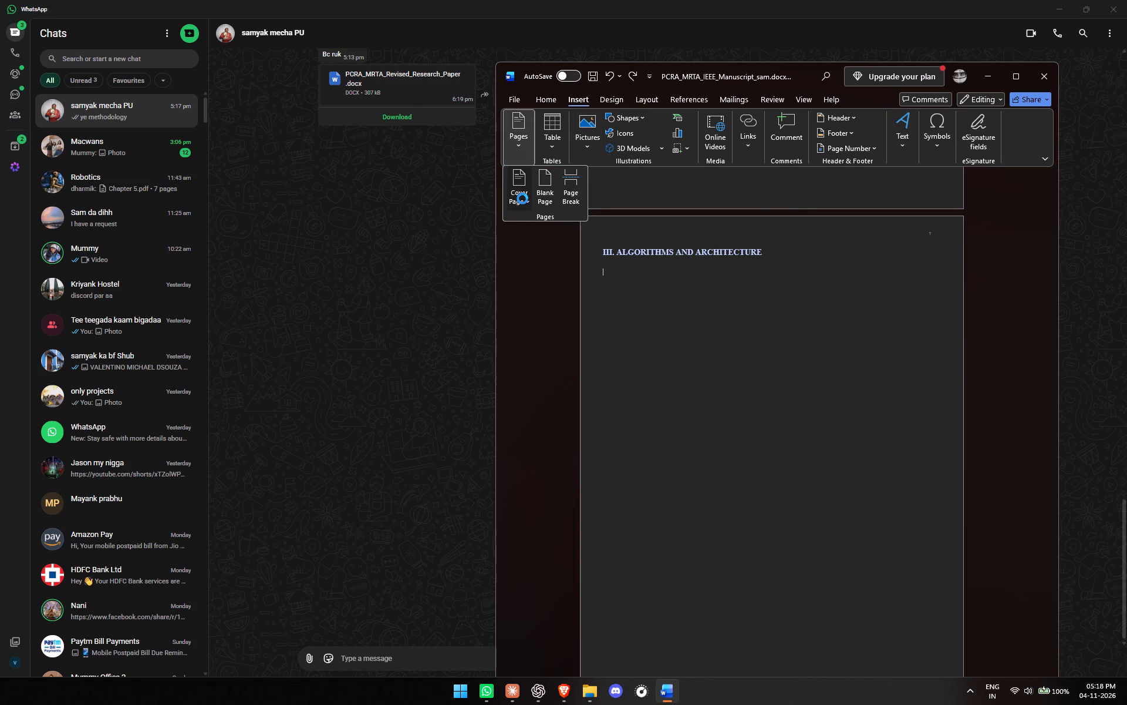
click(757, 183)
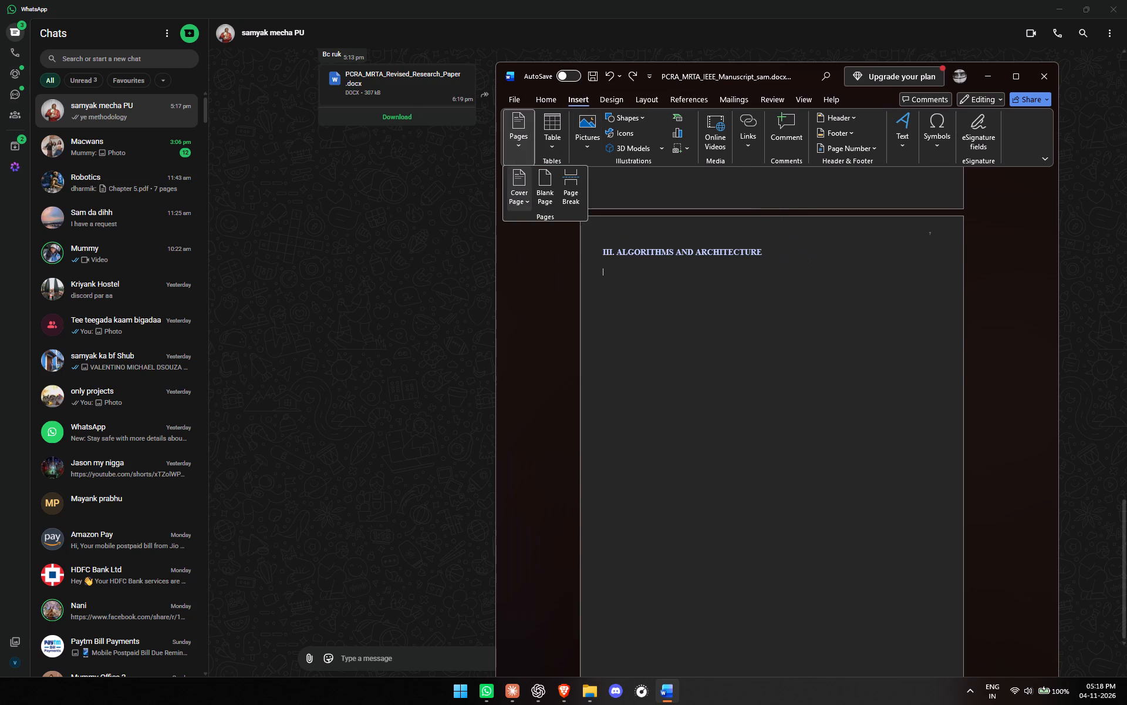
Enlarge the window of PCRA_MRTA_IEEE_Manuscript_sam.docx to full screen and close the document.
click(1054, 66)
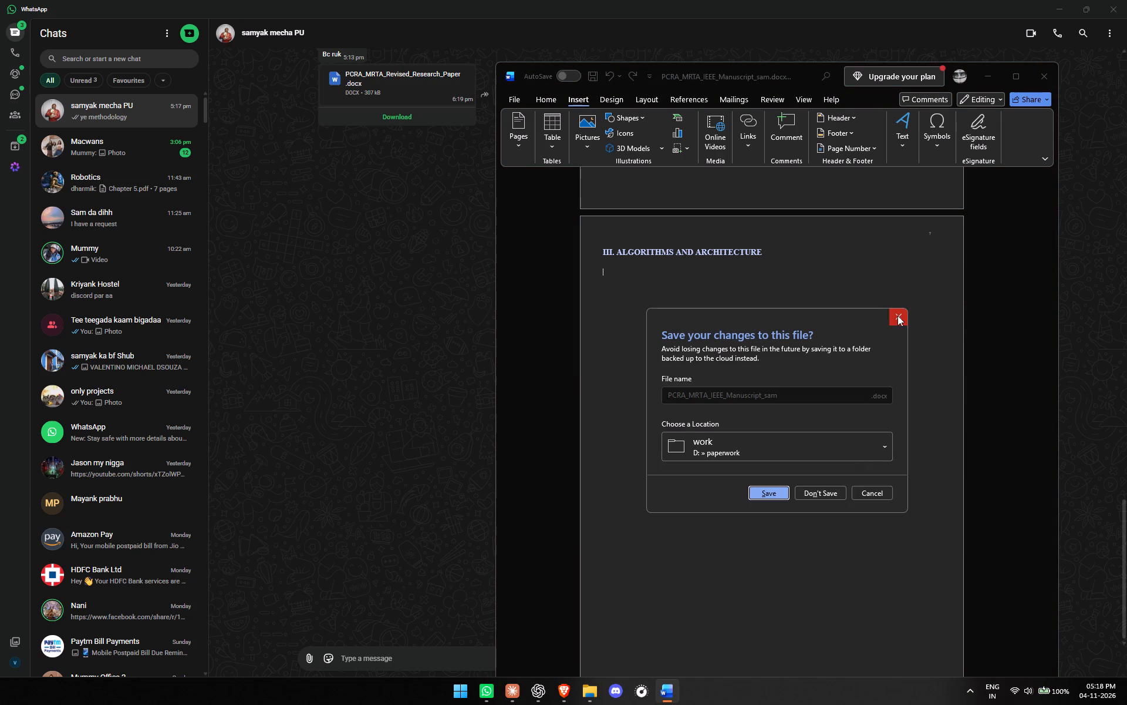
click(897, 315)
click(1029, 70)
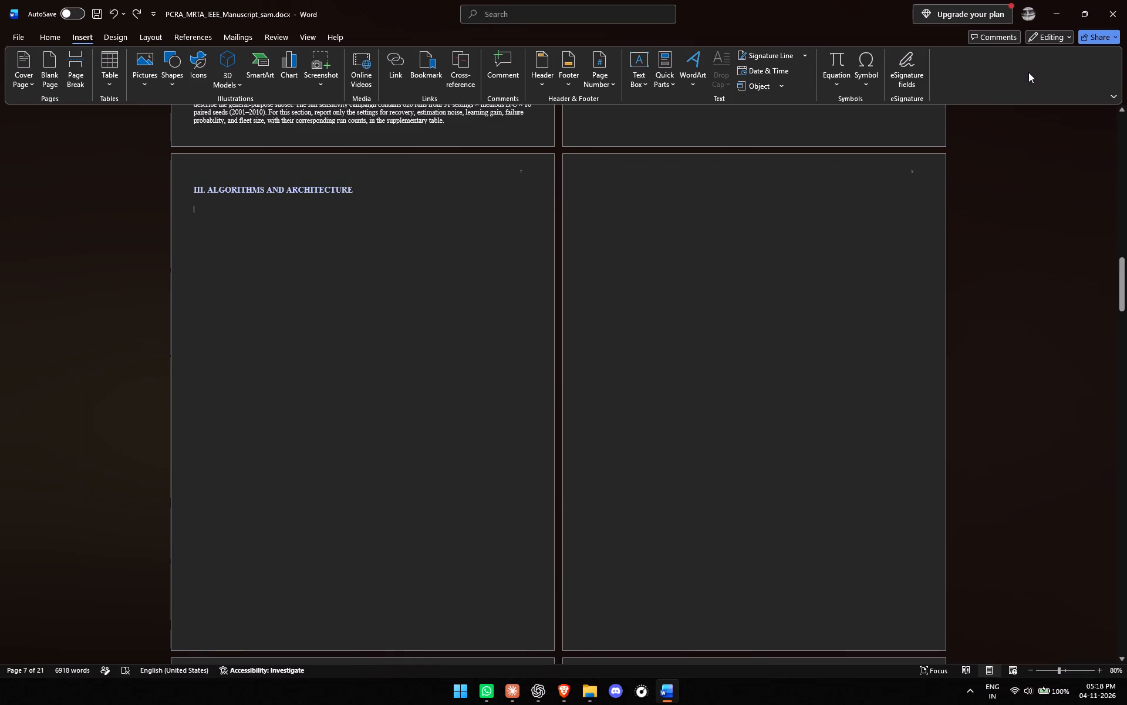
click(1123, 12)
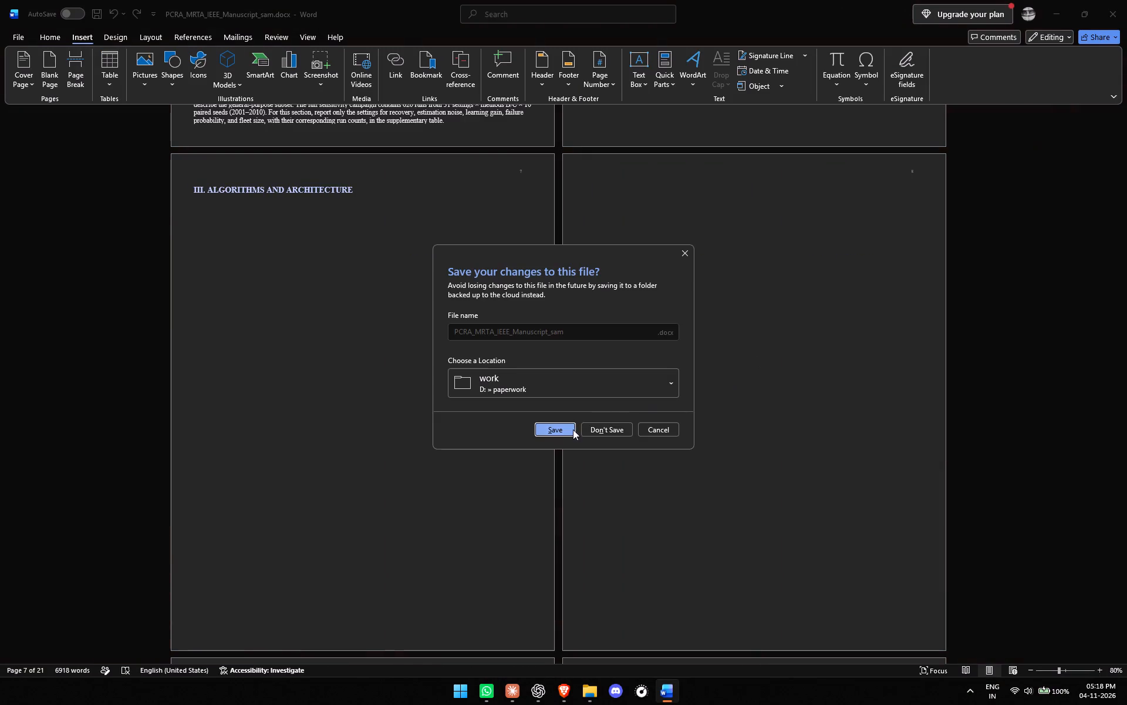
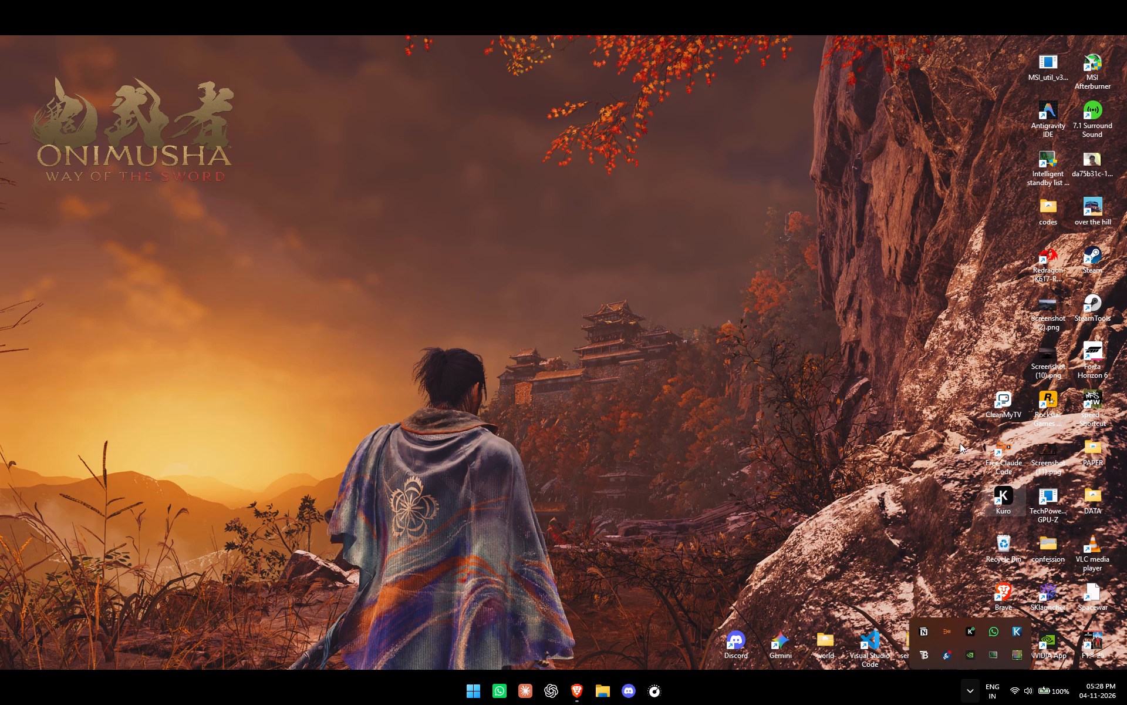
Open the Free Claude Code Admin page from its background app and close the Brave window.
click(951, 635)
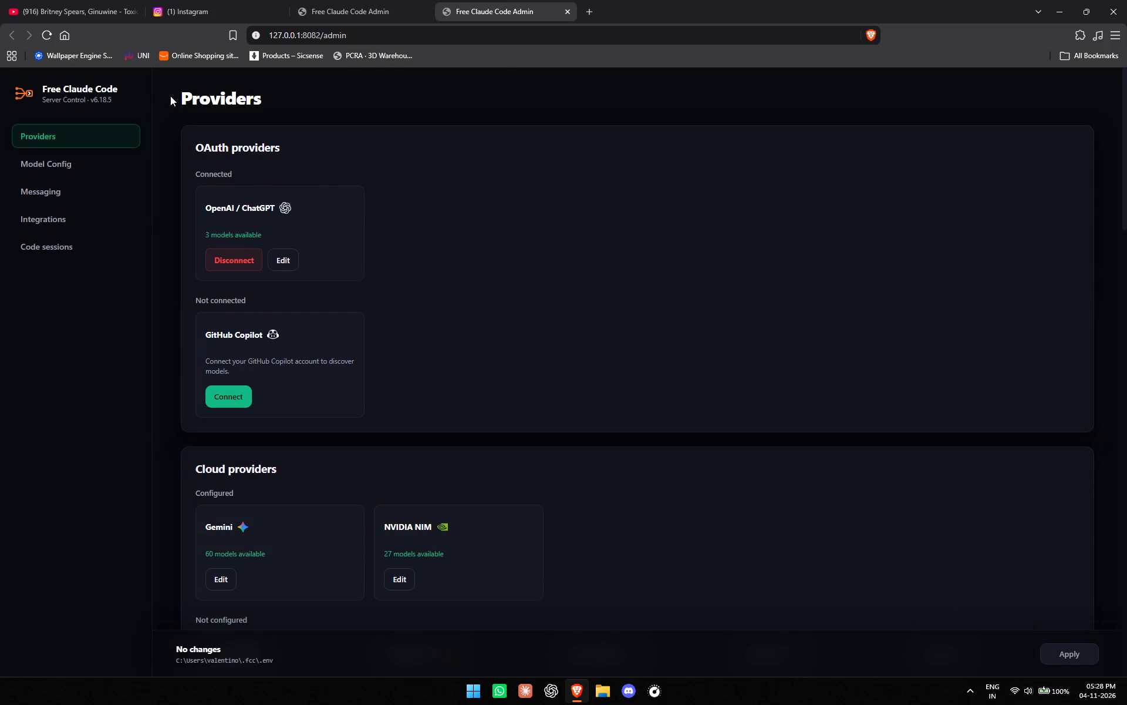
click(1125, 3)
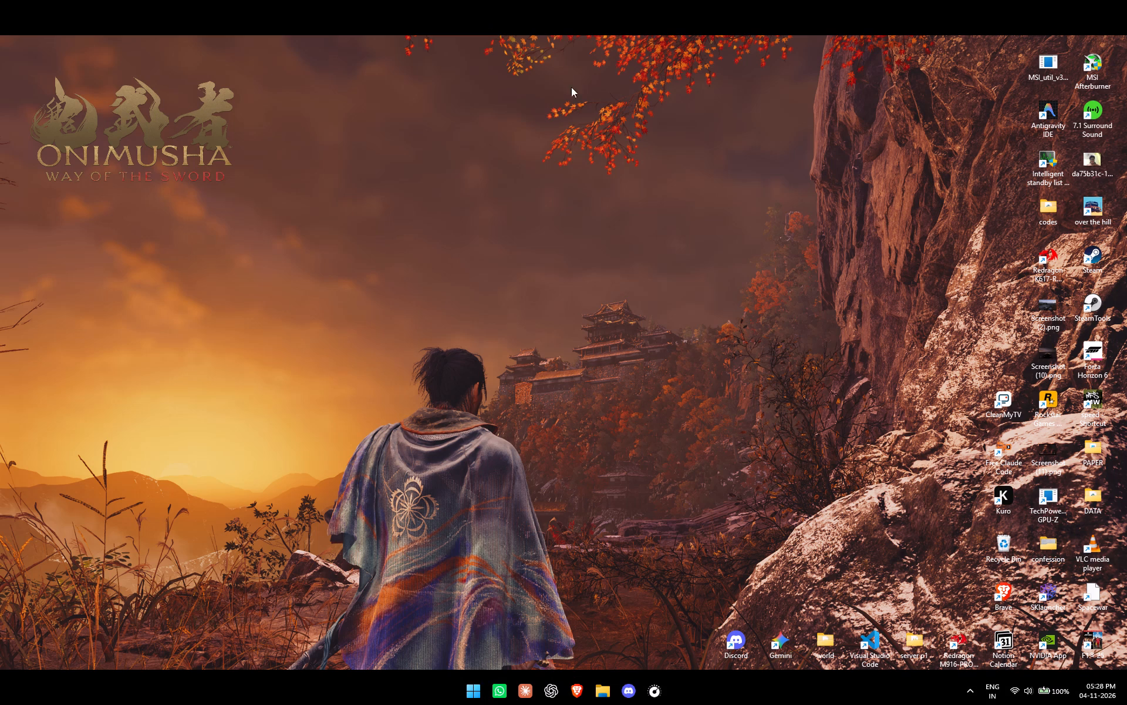
Quit the Free Claude Code server app running in the background.
right_click(1001, 451)
click(874, 585)
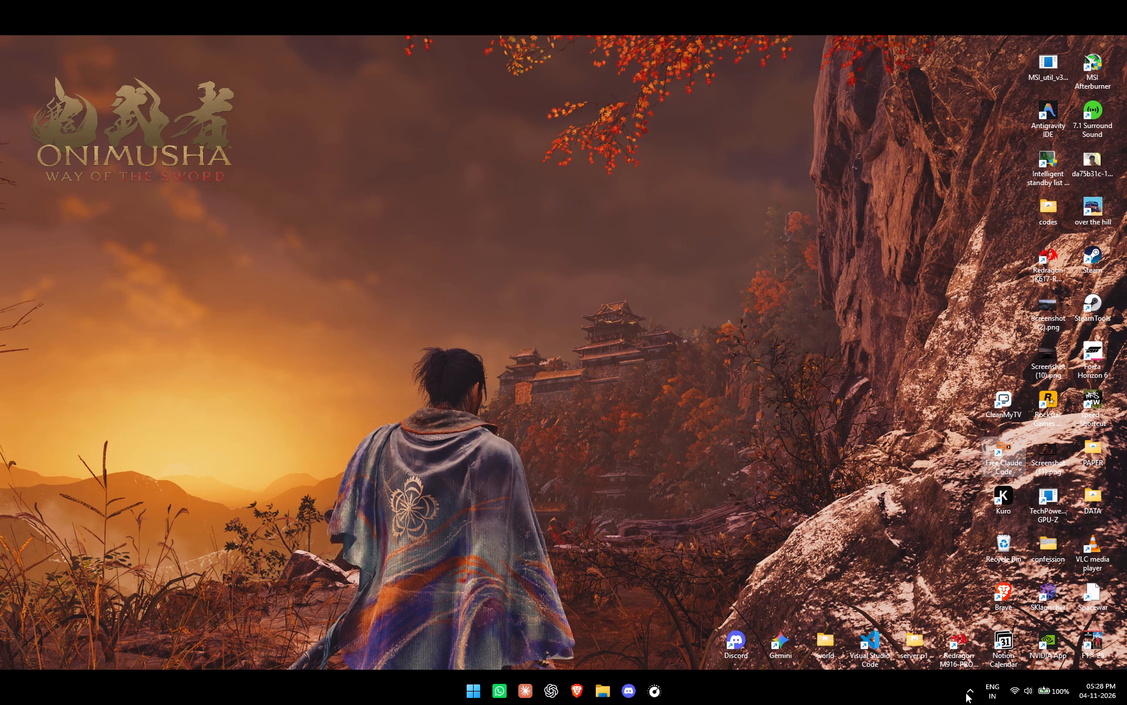
click(973, 698)
right_click(953, 640)
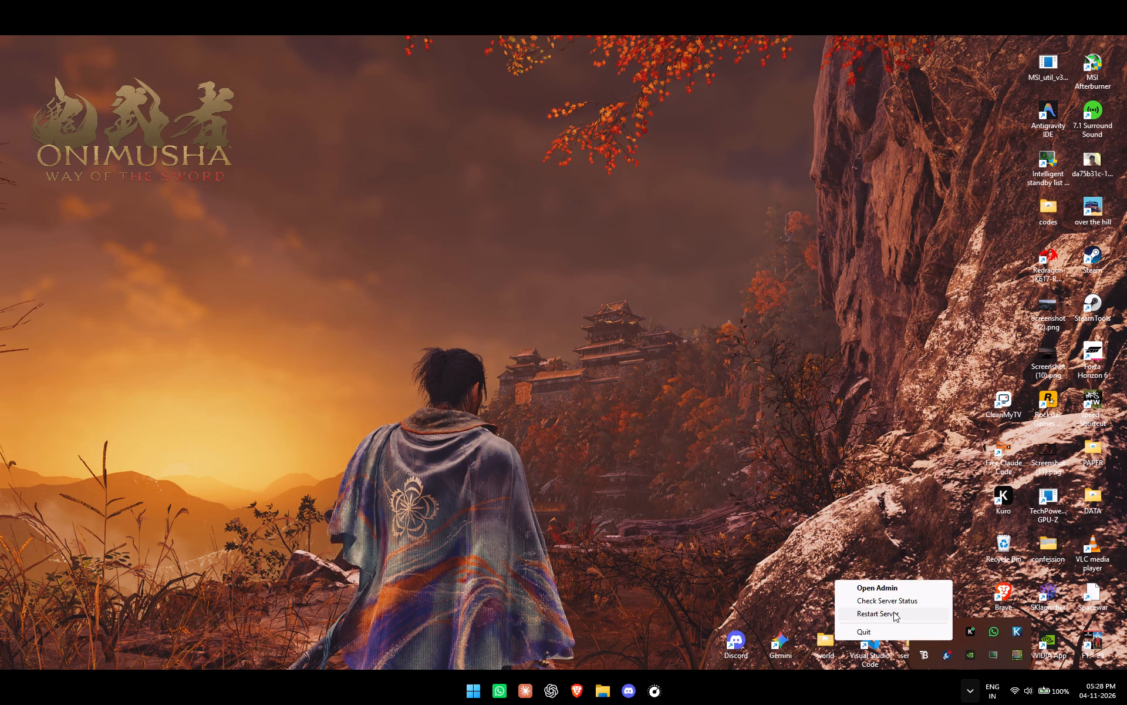
click(885, 632)
Quit Notion from the background, closing it without importing the previewed Markdown file.
right_click(918, 629)
click(938, 619)
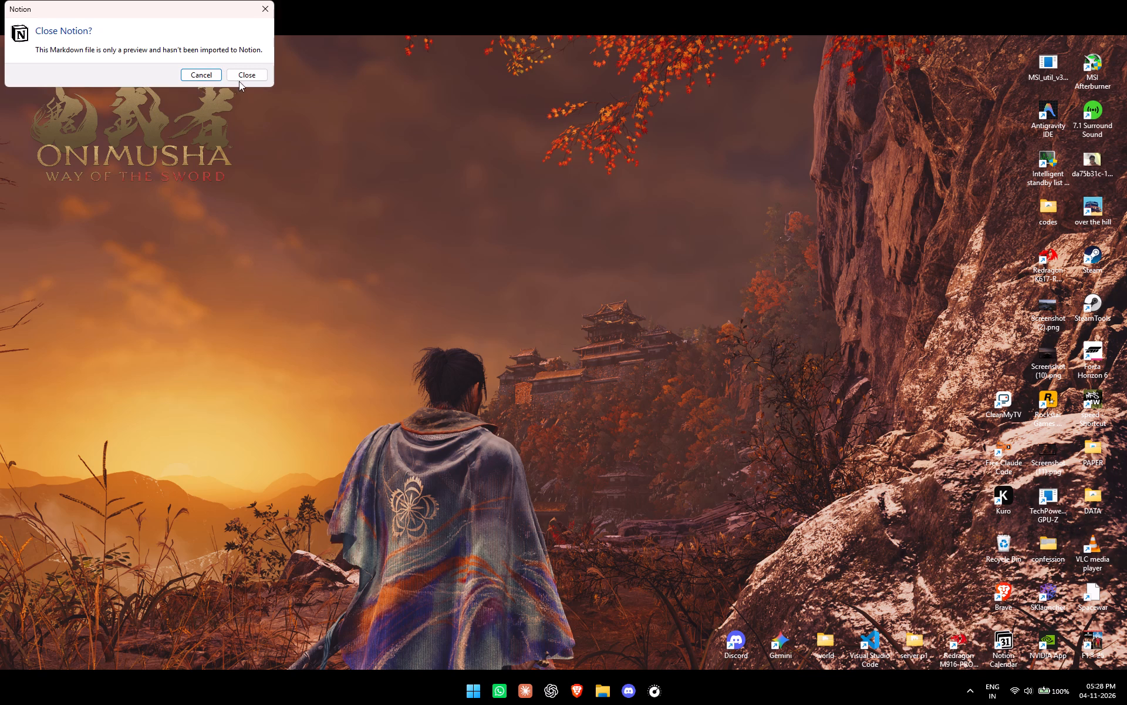
click(243, 79)
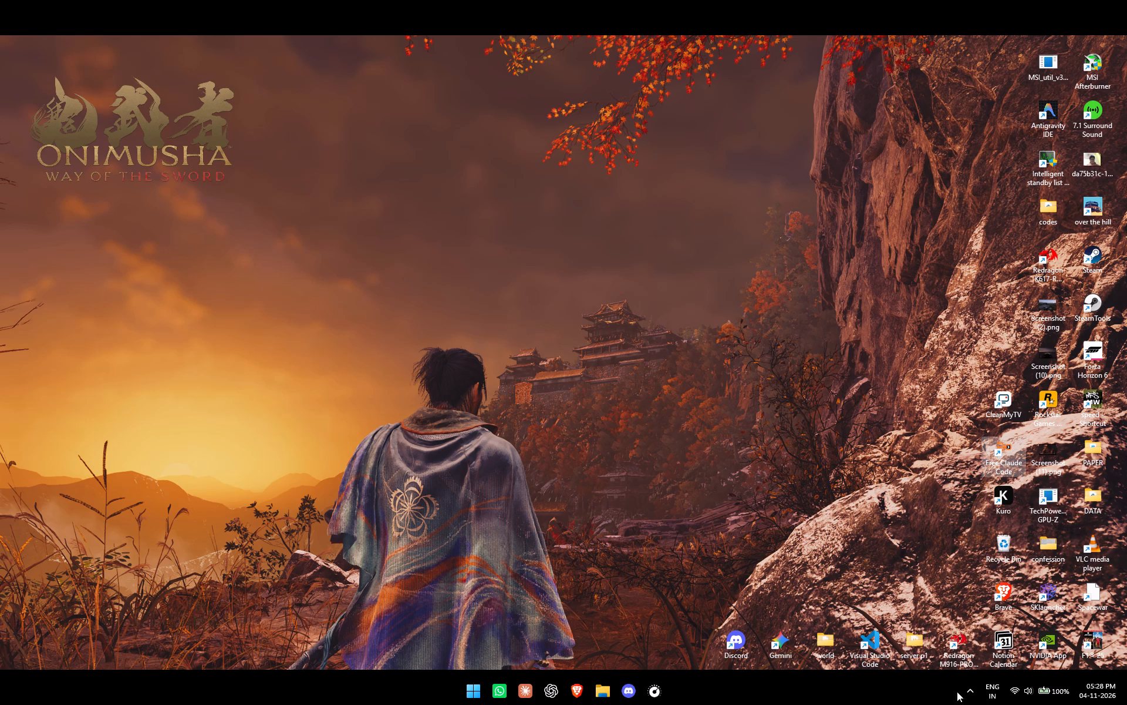
Show the remaining hidden background apps in the system tray.
click(967, 686)
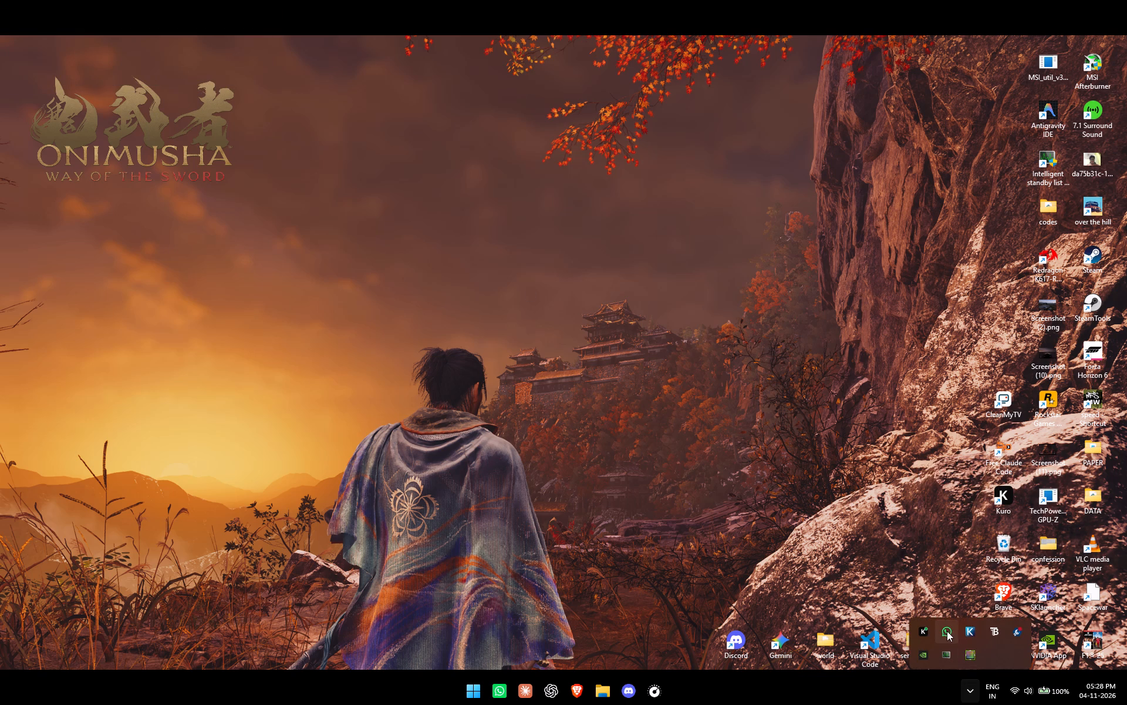